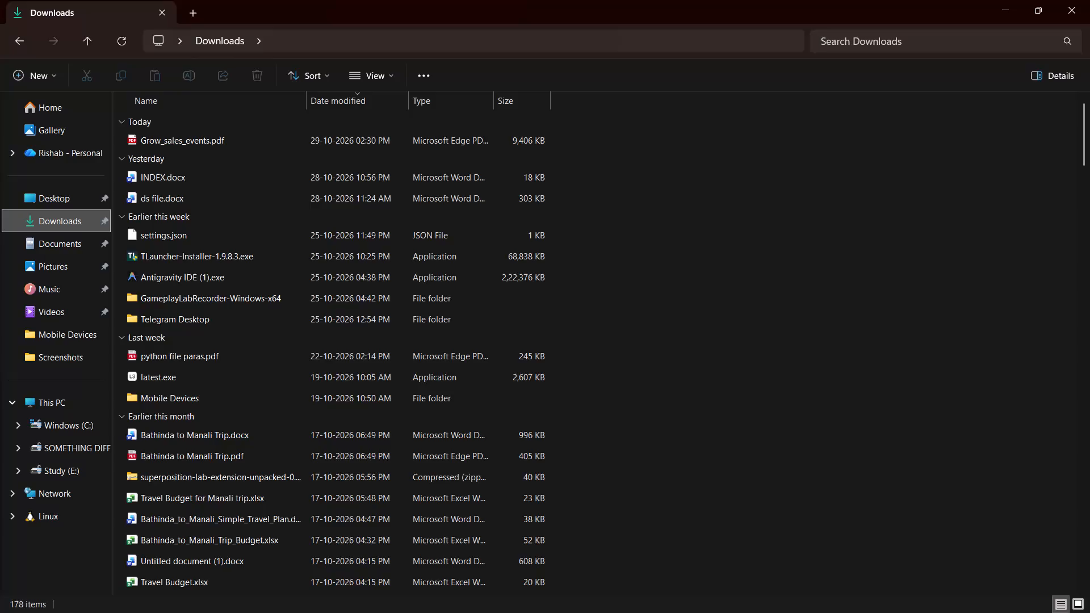
Open the INDEX.docx document from the Downloads folder in Word.
{"action": "double_click", "coordinate": [162, 177]}
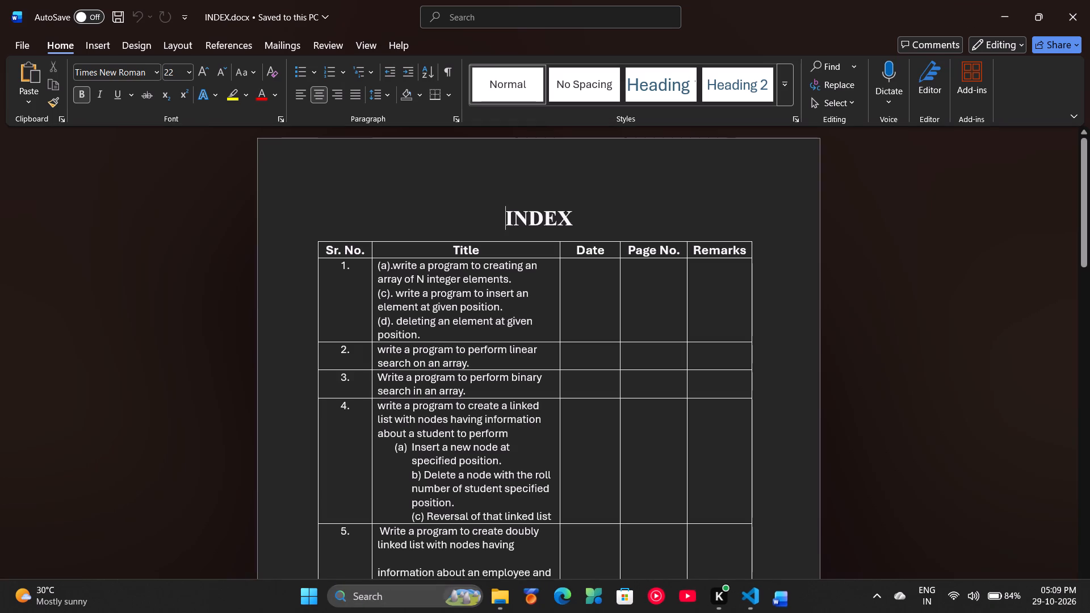
Switch to YouTube and play the My Mix playlist from the home feed in full screen.
{"action": "left_click", "coordinate": [695, 605]}
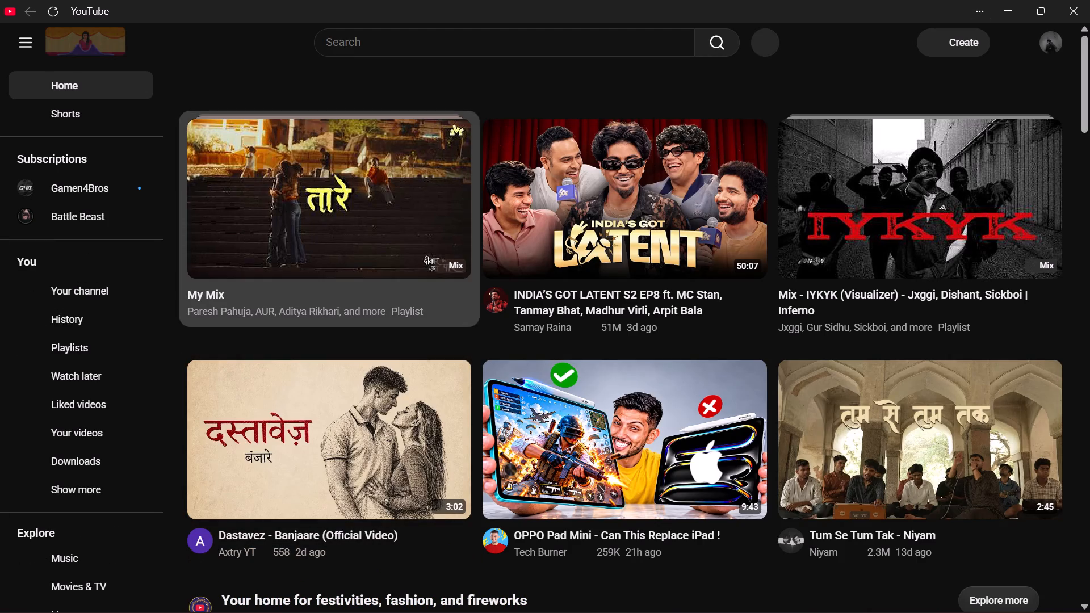
{"action": "left_click", "coordinate": [365, 177]}
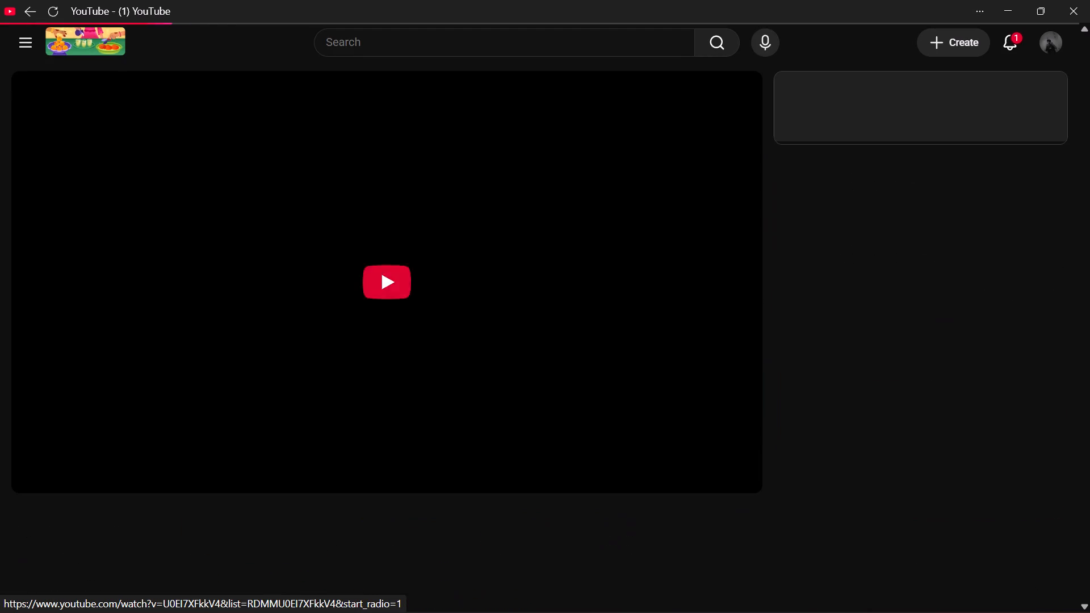
{"action": "key", "text": "f"}
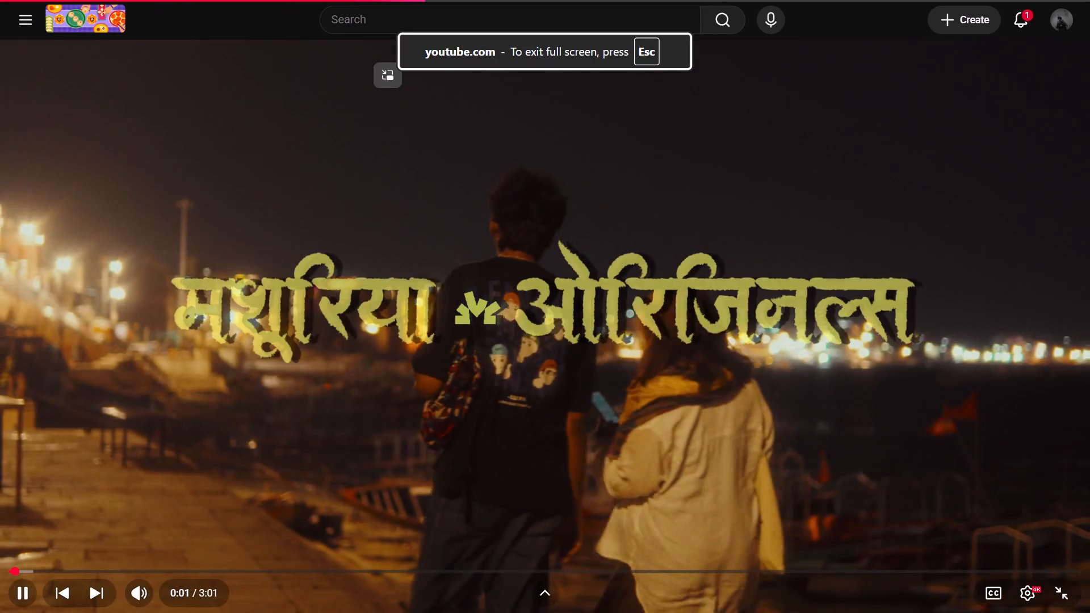
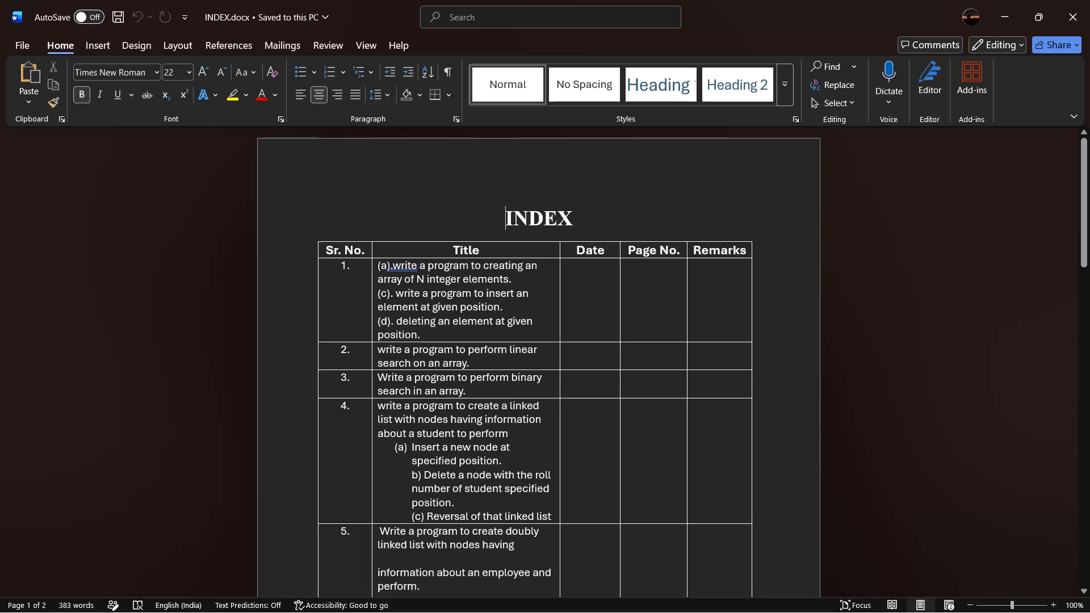
Place the text cursor in the empty Date cell of row 1 in the INDEX table.
{"action": "left_click", "coordinate": [596, 271]}
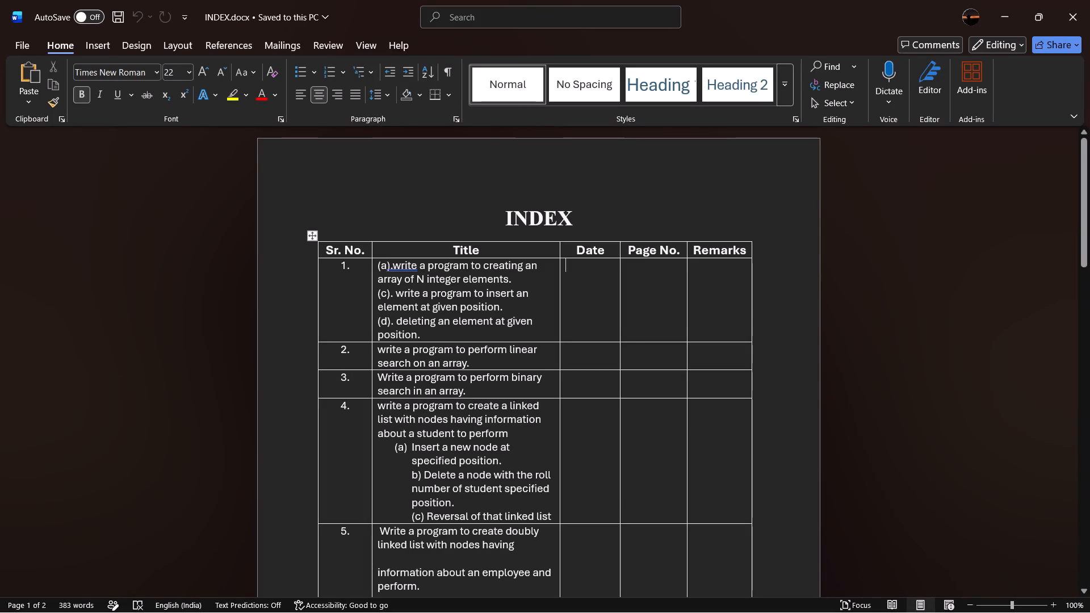
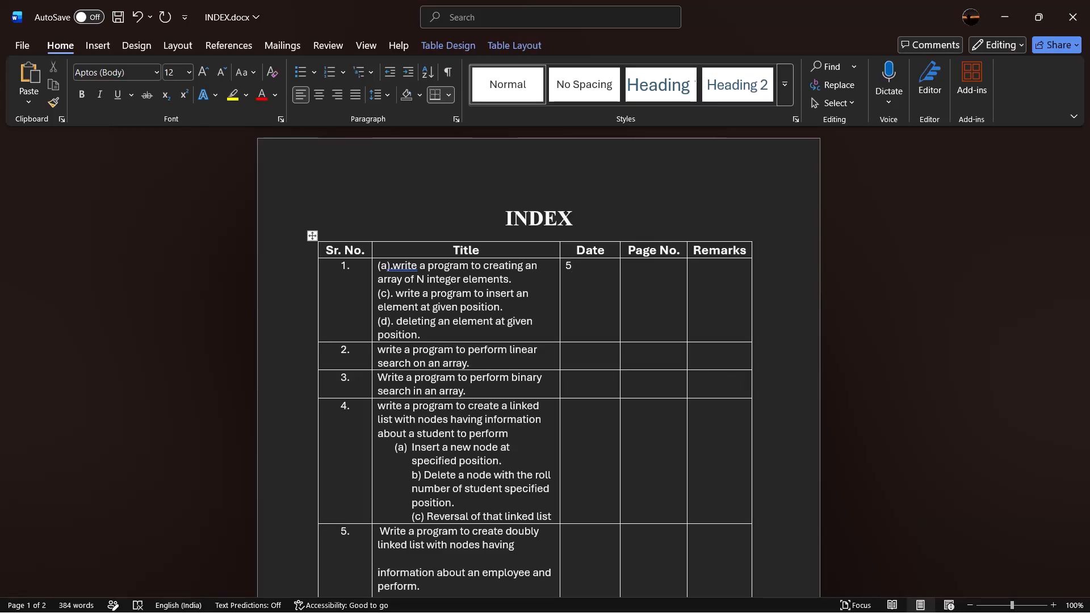
Complete the Date cell of row 1 in the INDEX table as 5/8/2026.
{"action": "key", "text": "slash"}
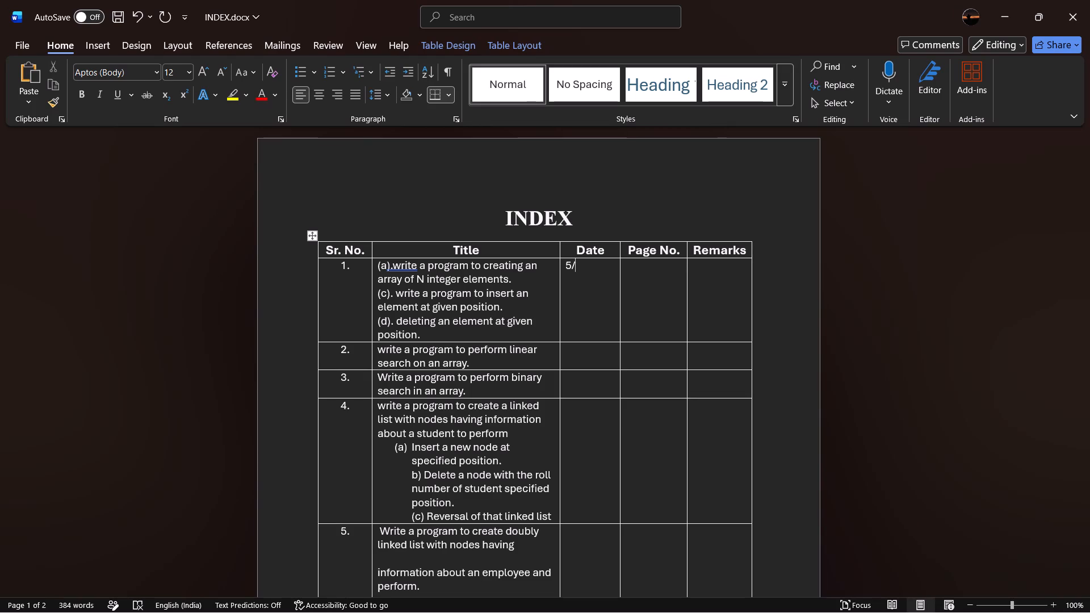
{"action": "key", "text": "8"}
{"action": "type", "text": "/202"}
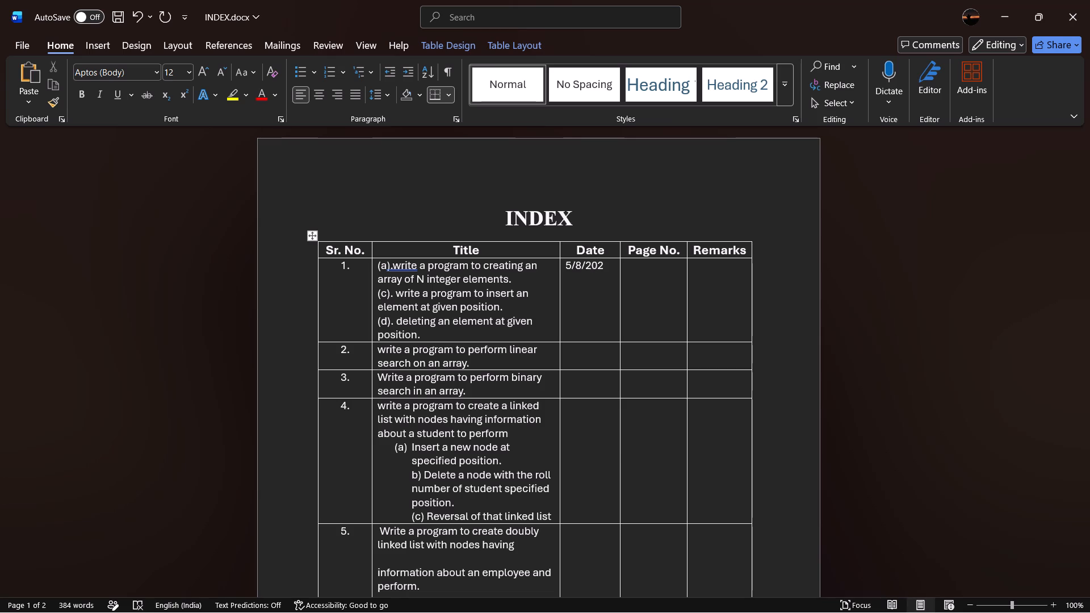
{"action": "key", "text": "6"}
Enter 7/8/2026 in the Date cell of row 2, the linear search program.
{"action": "key", "text": "Down"}
{"action": "key", "text": "7"}
{"action": "key", "text": "slash"}
{"action": "key", "text": "8"}
{"action": "type", "text": "/8"}
{"action": "key", "text": "BackSpace"}
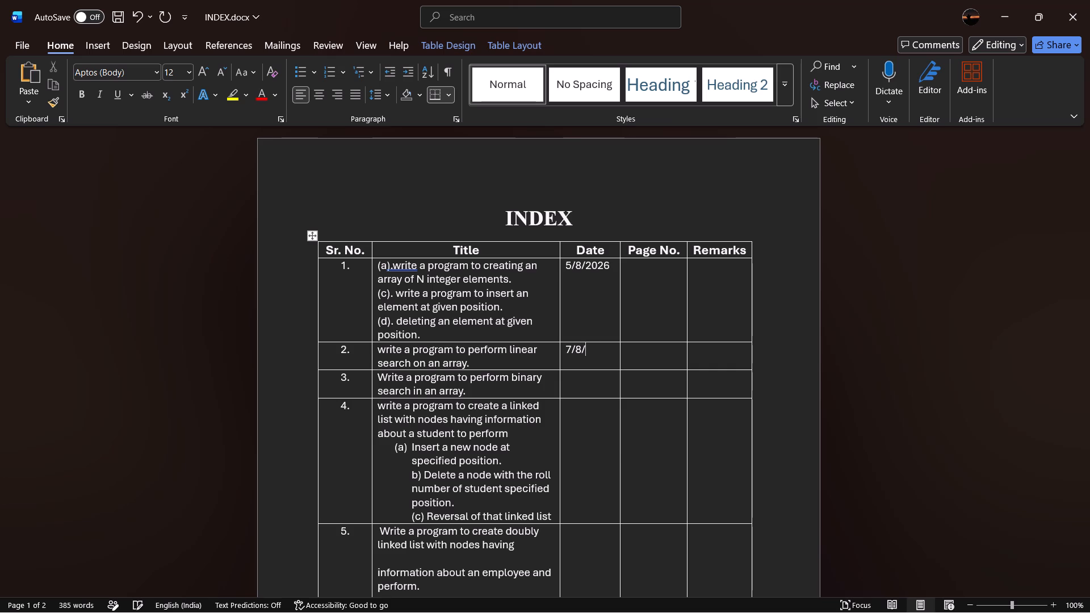
{"action": "type", "text": "202"}
{"action": "key", "text": "6"}
Reformat the row 1 date with two-digit day, month and year as 05/08/26.
{"action": "key", "text": "Up"}
{"action": "key", "text": "Left"}
{"action": "key", "text": "Left"}
{"action": "key", "text": "BackSpace"}
{"action": "key", "text": "BackSpace"}
{"action": "key", "text": "Left"}
{"action": "key", "text": "Left"}
{"action": "key", "text": "0"}
{"action": "key", "text": "Left"}
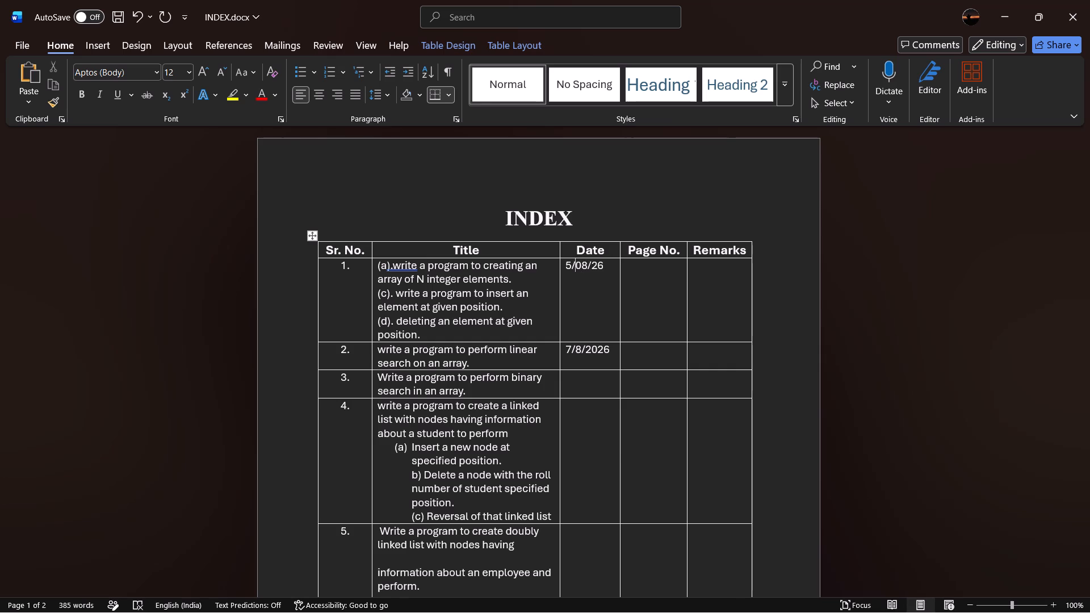
{"action": "key", "text": "Left"}
{"action": "key", "text": "Left"}
{"action": "key", "text": "0"}
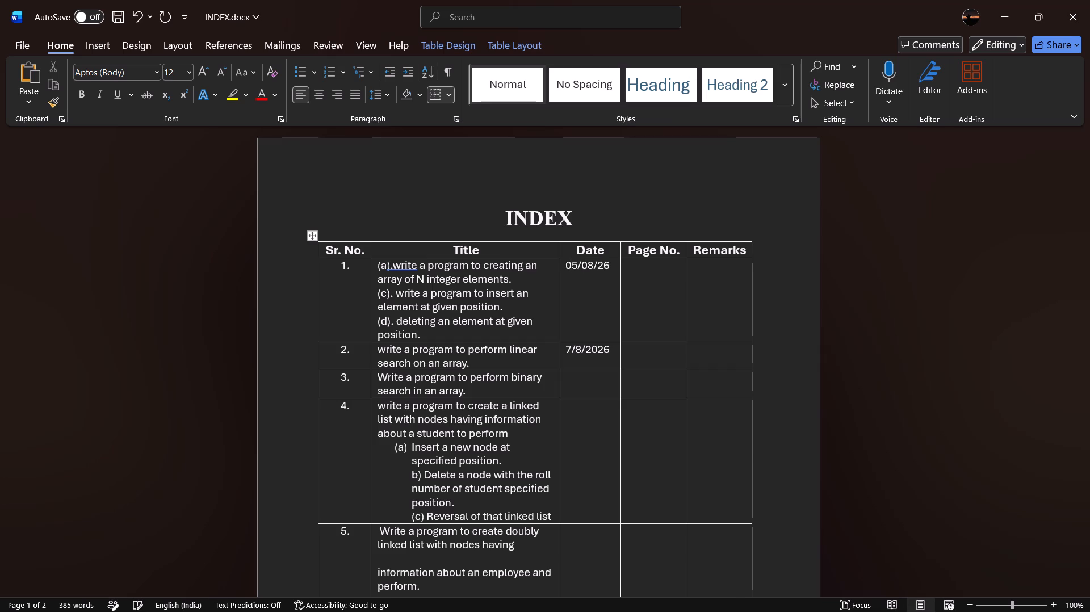
Reformat the row 2 date with two-digit day, month and year as 07/08/26.
{"action": "key", "text": "Down"}
{"action": "key", "text": "Left"}
{"action": "key", "text": "0"}
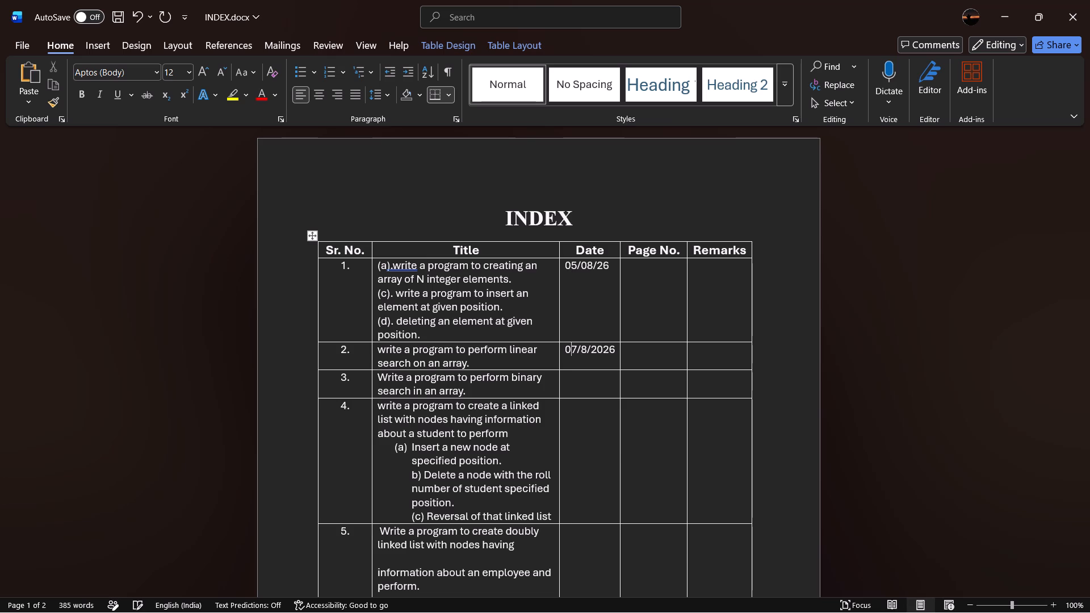
{"action": "key", "text": "Right"}
{"action": "key", "text": "Right"}
{"action": "key", "text": "0"}
{"action": "key", "text": "Right"}
{"action": "key", "text": "Right"}
{"action": "key", "text": "Right"}
{"action": "key", "text": "Right"}
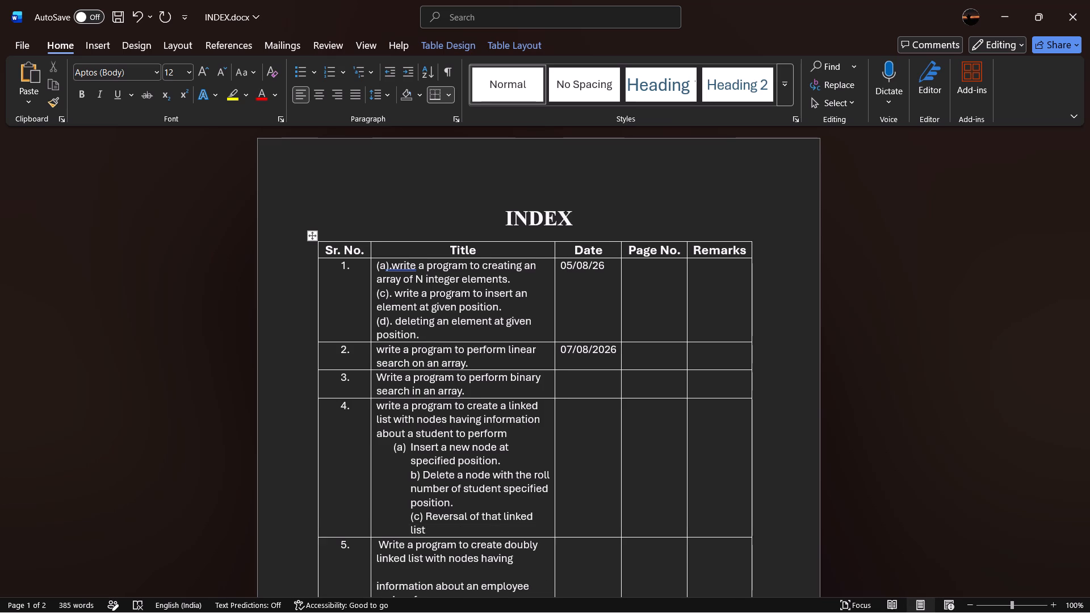
{"action": "key", "text": "BackSpace"}
{"action": "key", "text": "BackSpace"}
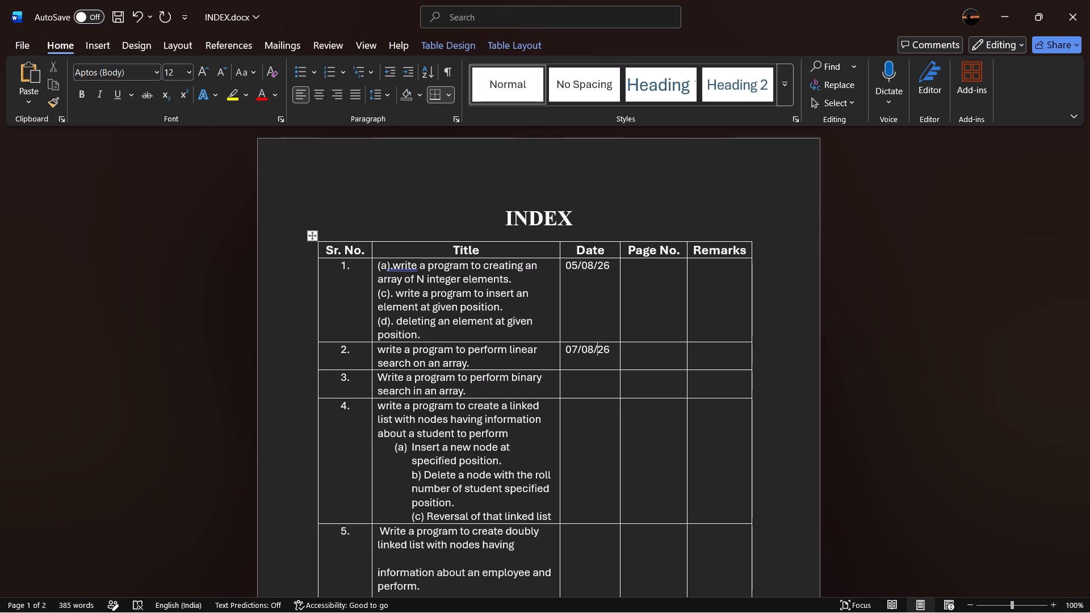
Enter 12/08/26 in the Date cell of row 3, the binary search program.
{"action": "key", "text": "Down"}
{"action": "type", "text": "12"}
{"action": "key", "text": "slash"}
{"action": "key", "text": "0"}
{"action": "key", "text": "8"}
{"action": "key", "text": "slash"}
{"action": "key", "text": "2"}
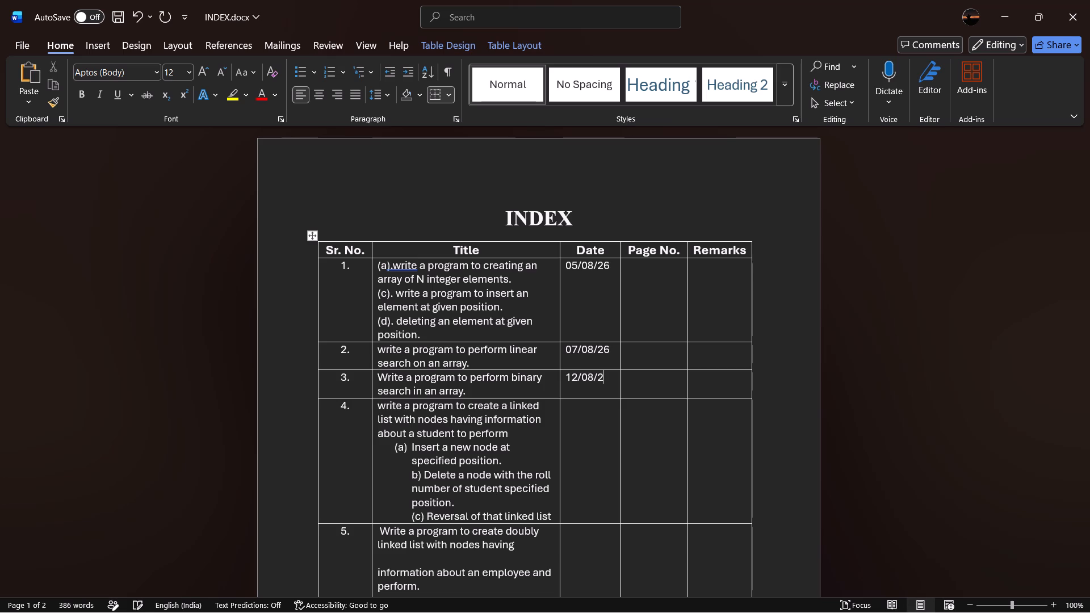
{"action": "key", "text": "6"}
Enter 14/08/26 in the Date cell of row 4, the student linked list program.
{"action": "key", "text": "Down"}
{"action": "type", "text": "14"}
{"action": "type", "text": "/08/"}
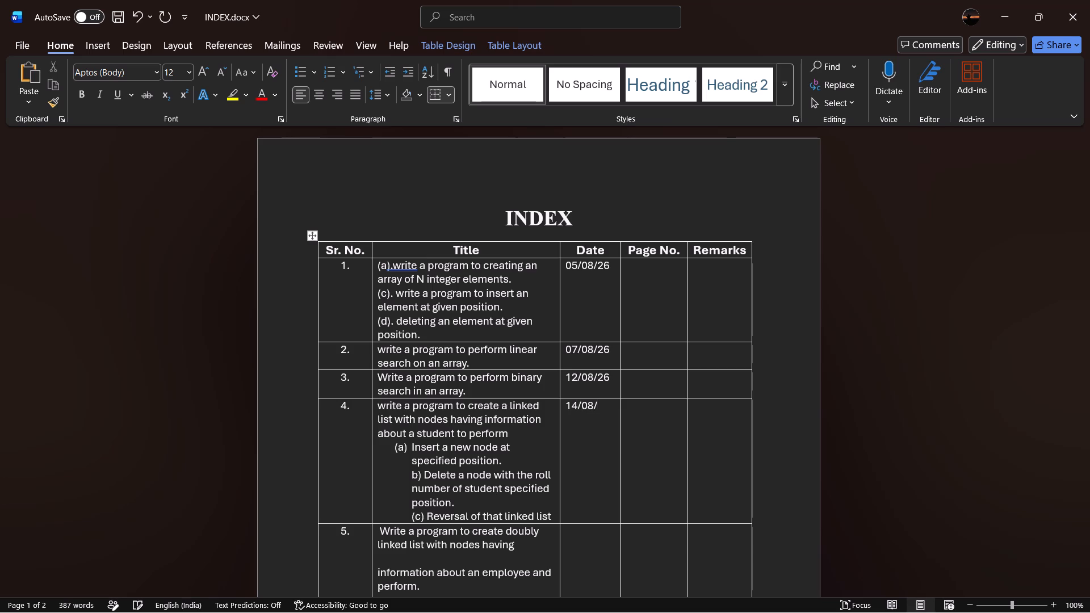
{"action": "type", "text": "26"}
Enter 19/08/26 in the Date cell of row 5, the doubly linked list program.
{"action": "key", "text": "Down"}
{"action": "scroll", "coordinate": [596, 271], "scroll_direction": "down", "scroll_amount": 1}
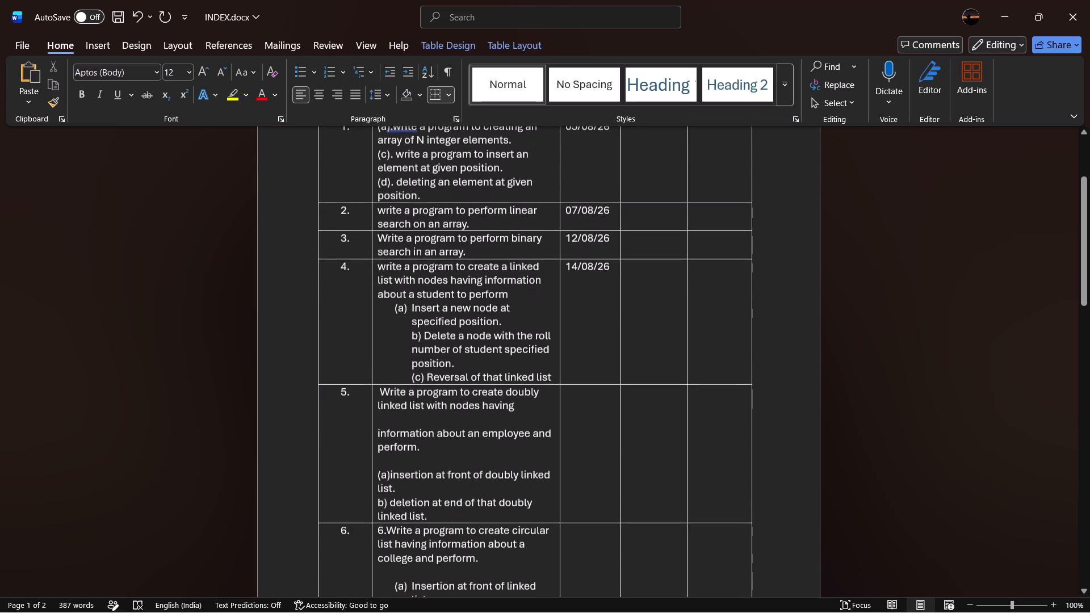
{"action": "scroll", "coordinate": [596, 271], "scroll_direction": "down", "scroll_amount": 1}
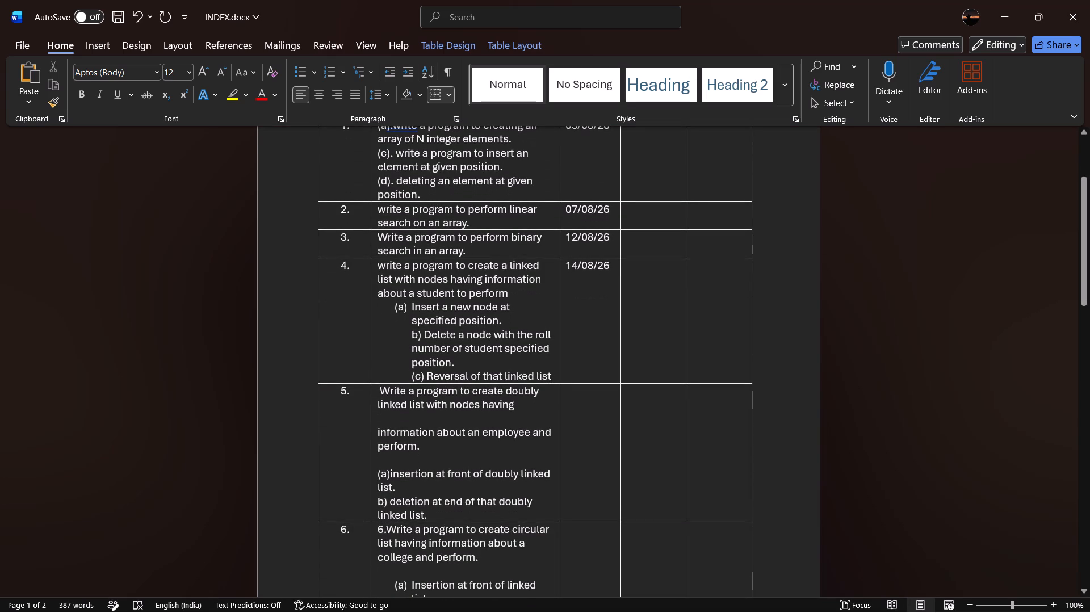
{"action": "type", "text": "19"}
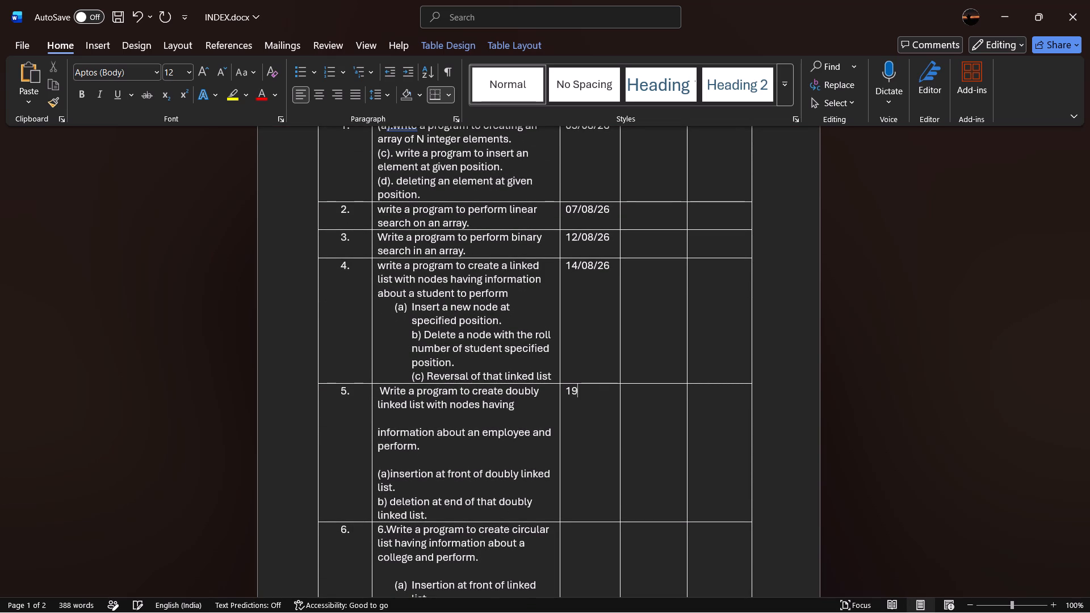
{"action": "type", "text": "/08"}
{"action": "key", "text": "slash"}
{"action": "type", "text": "26"}
Enter 21/08/26 in the Date cell of row 6, the circular list program.
{"action": "key", "text": "Down"}
{"action": "type", "text": "21"}
{"action": "type", "text": "/08/"}
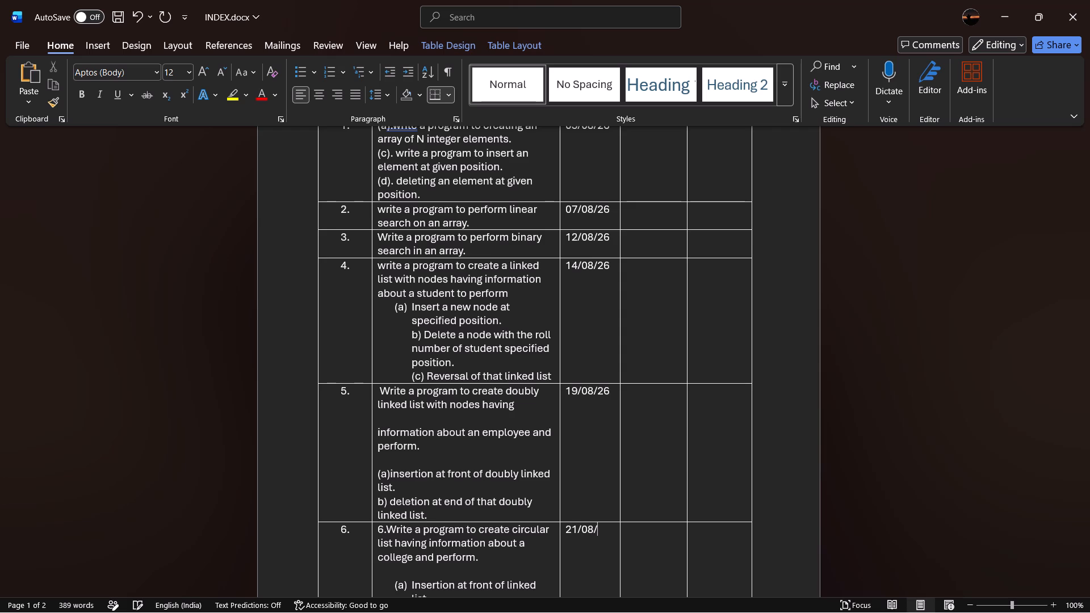
{"action": "type", "text": "26"}
Enter 02/09/26 in the Date cell of row 7, the program for stack operations using a linear linked list.
{"action": "key", "text": "Down"}
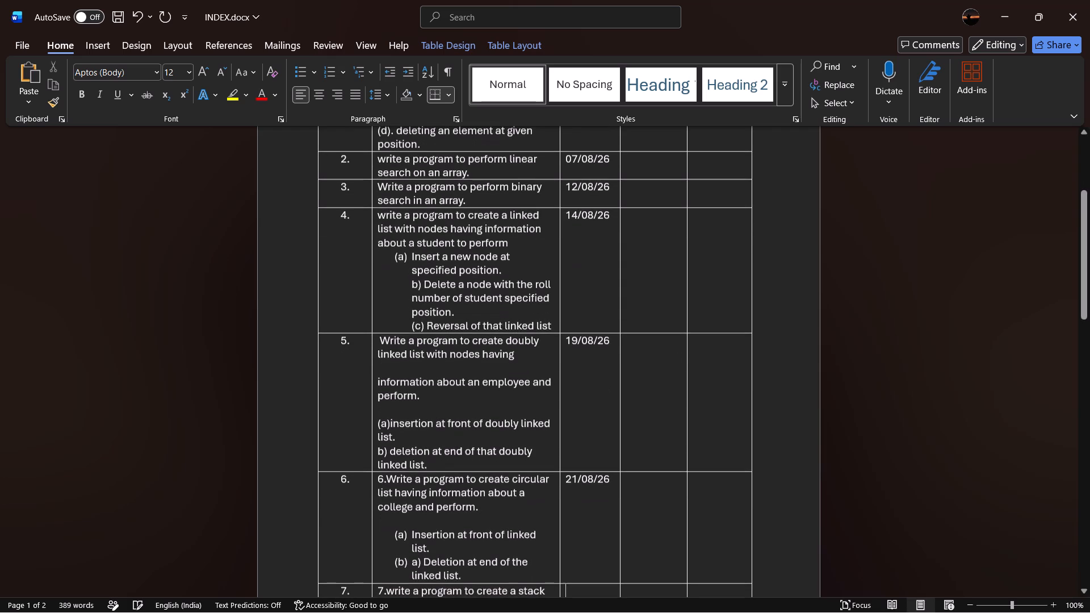
{"action": "scroll", "coordinate": [596, 271], "scroll_direction": "down", "scroll_amount": 1}
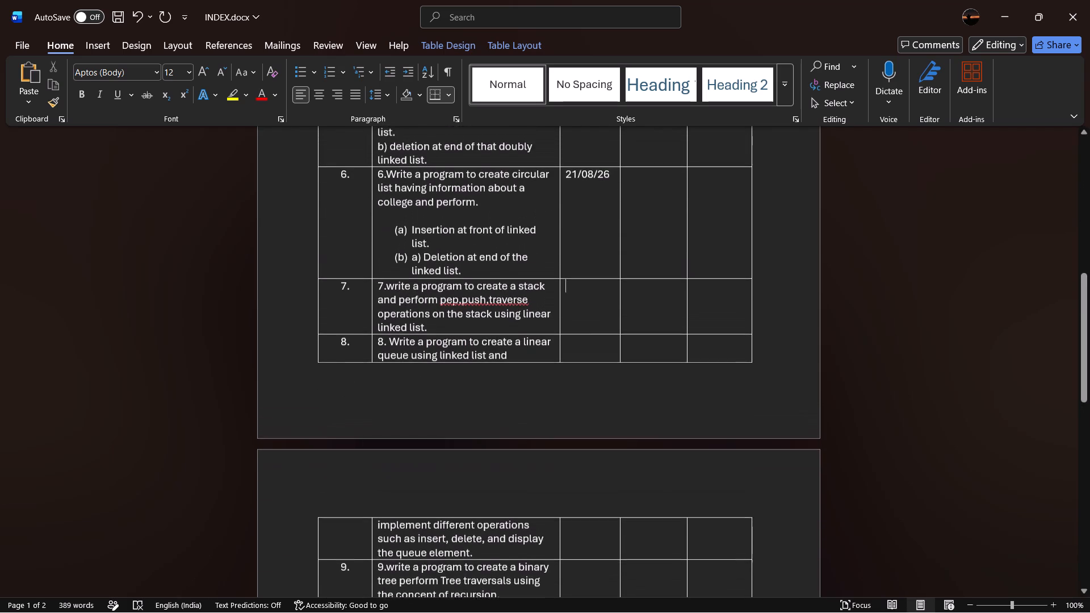
{"action": "scroll", "coordinate": [596, 271], "scroll_direction": "down", "scroll_amount": 1}
{"action": "type", "text": "02"}
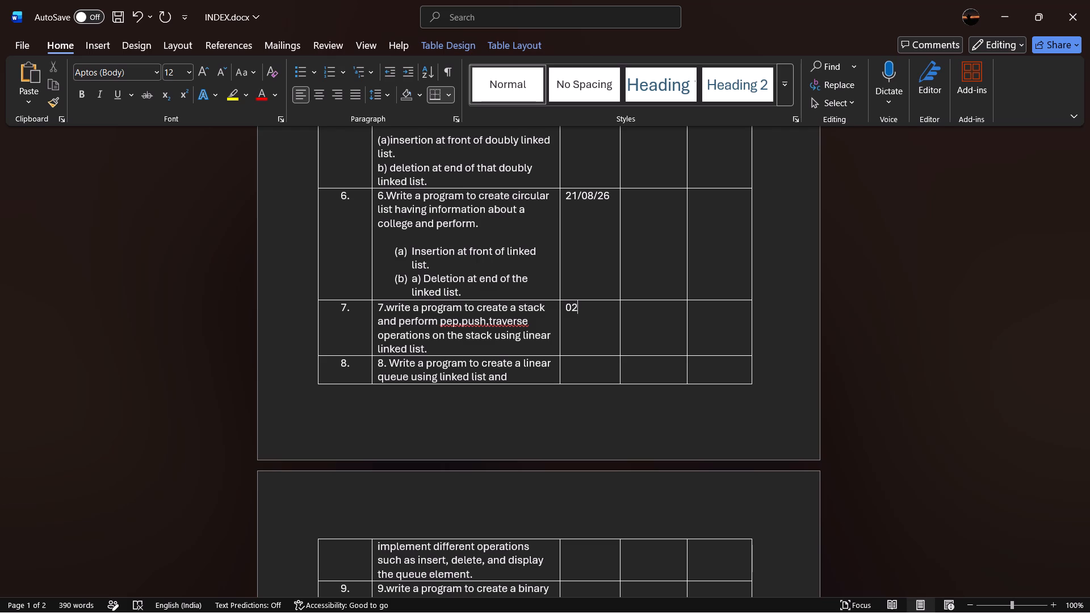
{"action": "key", "text": "slash"}
{"action": "key", "text": "0"}
{"action": "key", "text": "9"}
{"action": "key", "text": "slash"}
{"action": "type", "text": "26"}
Enter 09/09/26 in the Date cell of row 8, the linear queue program.
{"action": "key", "text": "Down"}
{"action": "type", "text": "09"}
{"action": "type", "text": "/o"}
{"action": "key", "text": "BackSpace"}
{"action": "type", "text": "09"}
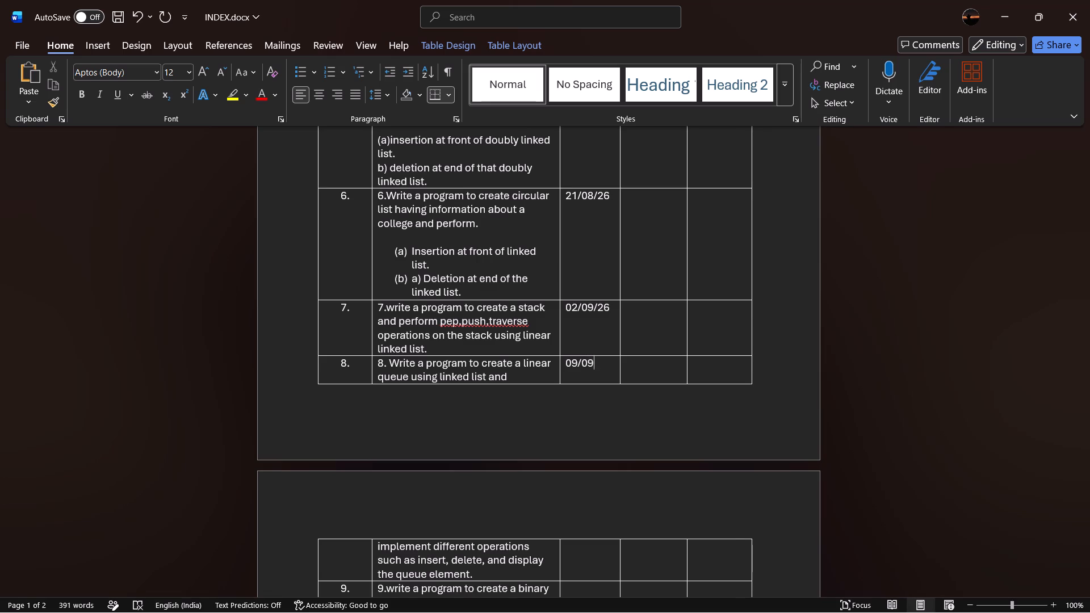
{"action": "key", "text": "slash"}
{"action": "type", "text": "26"}
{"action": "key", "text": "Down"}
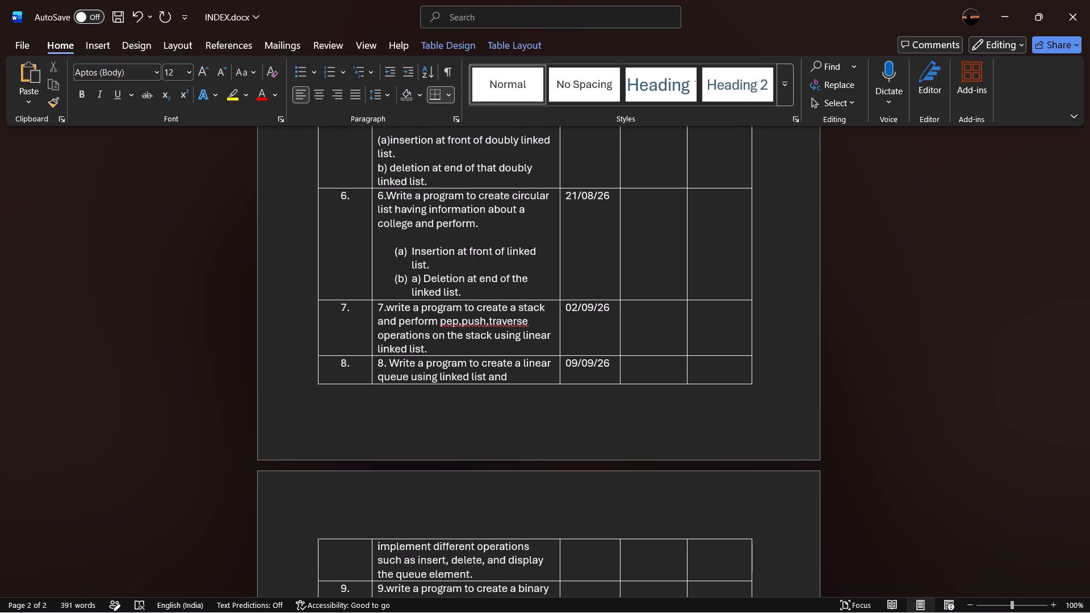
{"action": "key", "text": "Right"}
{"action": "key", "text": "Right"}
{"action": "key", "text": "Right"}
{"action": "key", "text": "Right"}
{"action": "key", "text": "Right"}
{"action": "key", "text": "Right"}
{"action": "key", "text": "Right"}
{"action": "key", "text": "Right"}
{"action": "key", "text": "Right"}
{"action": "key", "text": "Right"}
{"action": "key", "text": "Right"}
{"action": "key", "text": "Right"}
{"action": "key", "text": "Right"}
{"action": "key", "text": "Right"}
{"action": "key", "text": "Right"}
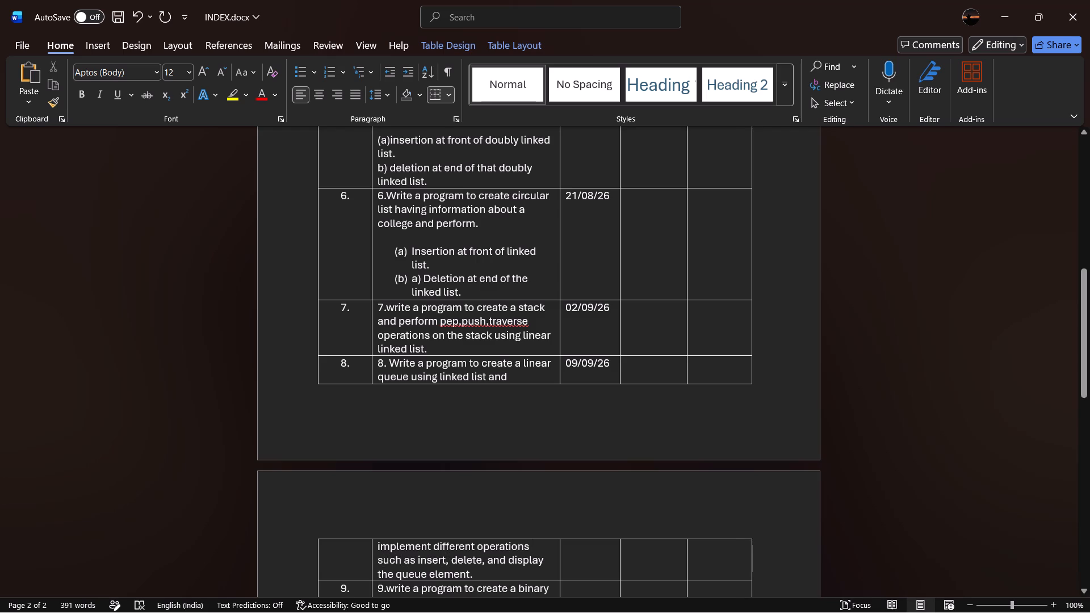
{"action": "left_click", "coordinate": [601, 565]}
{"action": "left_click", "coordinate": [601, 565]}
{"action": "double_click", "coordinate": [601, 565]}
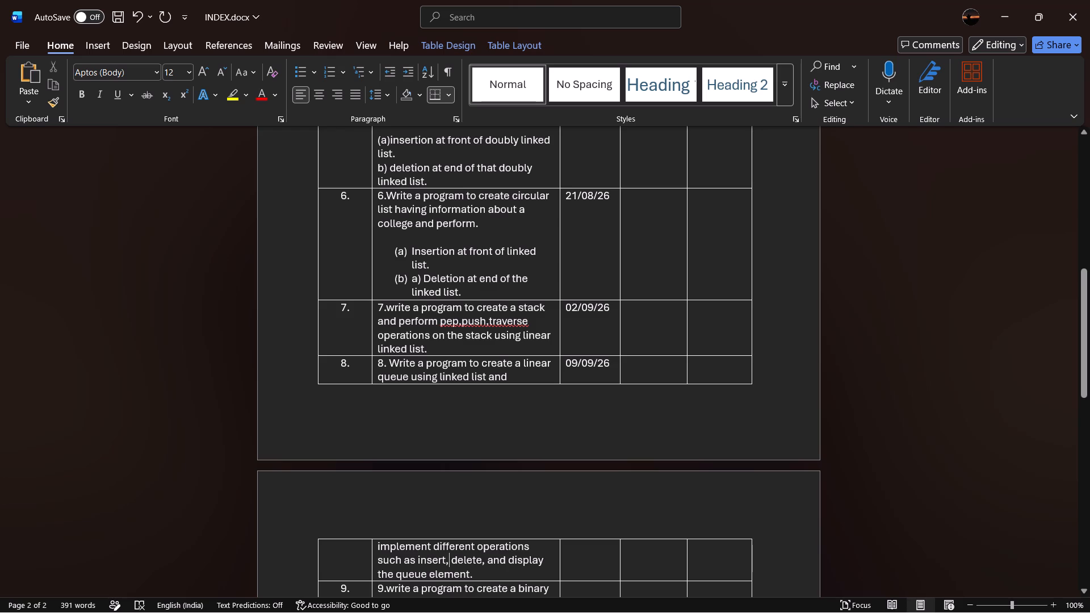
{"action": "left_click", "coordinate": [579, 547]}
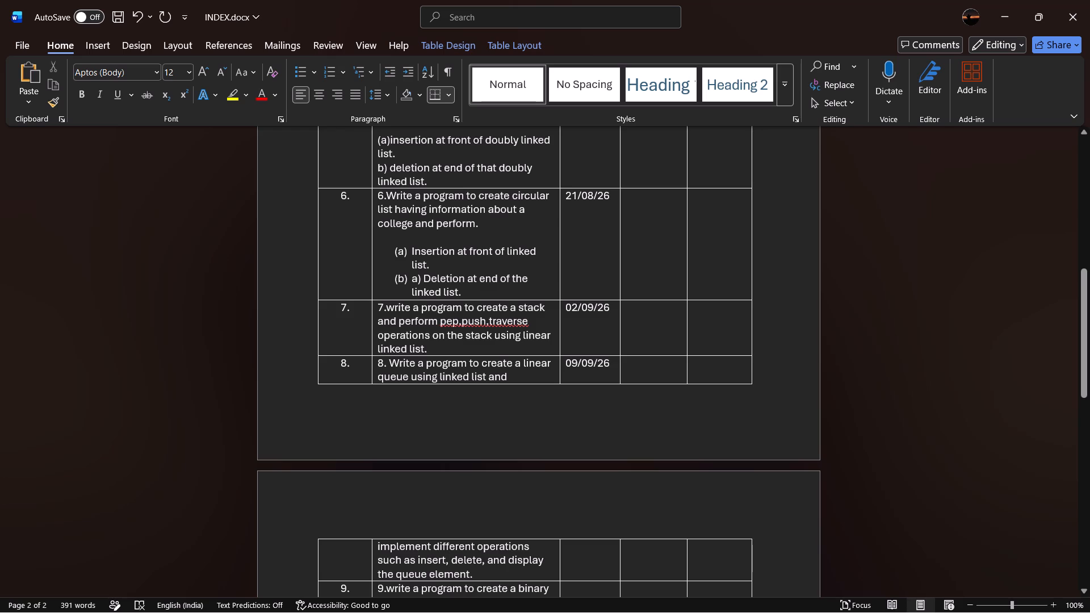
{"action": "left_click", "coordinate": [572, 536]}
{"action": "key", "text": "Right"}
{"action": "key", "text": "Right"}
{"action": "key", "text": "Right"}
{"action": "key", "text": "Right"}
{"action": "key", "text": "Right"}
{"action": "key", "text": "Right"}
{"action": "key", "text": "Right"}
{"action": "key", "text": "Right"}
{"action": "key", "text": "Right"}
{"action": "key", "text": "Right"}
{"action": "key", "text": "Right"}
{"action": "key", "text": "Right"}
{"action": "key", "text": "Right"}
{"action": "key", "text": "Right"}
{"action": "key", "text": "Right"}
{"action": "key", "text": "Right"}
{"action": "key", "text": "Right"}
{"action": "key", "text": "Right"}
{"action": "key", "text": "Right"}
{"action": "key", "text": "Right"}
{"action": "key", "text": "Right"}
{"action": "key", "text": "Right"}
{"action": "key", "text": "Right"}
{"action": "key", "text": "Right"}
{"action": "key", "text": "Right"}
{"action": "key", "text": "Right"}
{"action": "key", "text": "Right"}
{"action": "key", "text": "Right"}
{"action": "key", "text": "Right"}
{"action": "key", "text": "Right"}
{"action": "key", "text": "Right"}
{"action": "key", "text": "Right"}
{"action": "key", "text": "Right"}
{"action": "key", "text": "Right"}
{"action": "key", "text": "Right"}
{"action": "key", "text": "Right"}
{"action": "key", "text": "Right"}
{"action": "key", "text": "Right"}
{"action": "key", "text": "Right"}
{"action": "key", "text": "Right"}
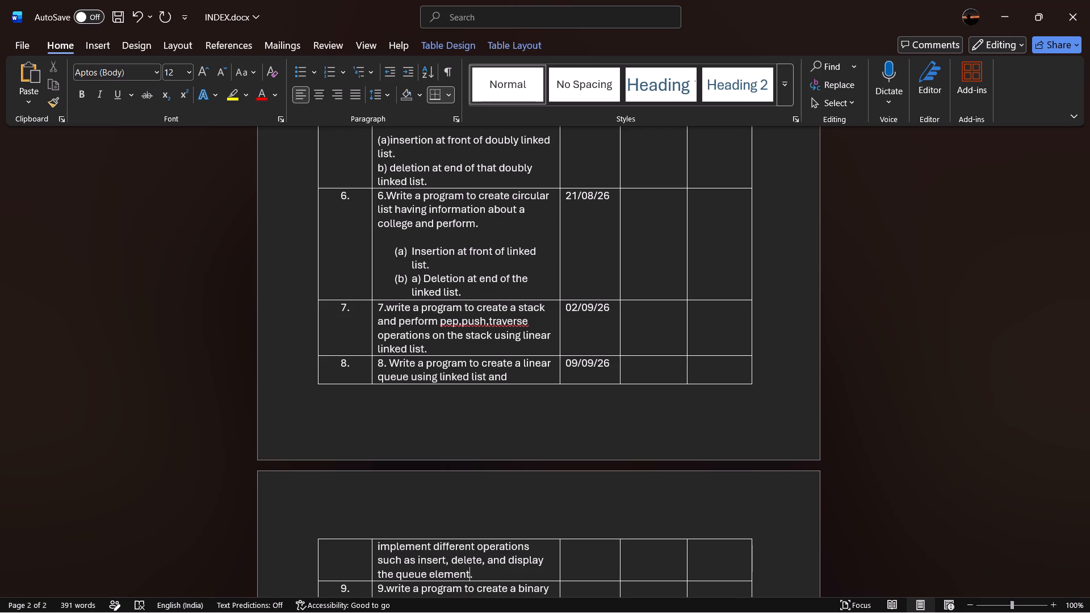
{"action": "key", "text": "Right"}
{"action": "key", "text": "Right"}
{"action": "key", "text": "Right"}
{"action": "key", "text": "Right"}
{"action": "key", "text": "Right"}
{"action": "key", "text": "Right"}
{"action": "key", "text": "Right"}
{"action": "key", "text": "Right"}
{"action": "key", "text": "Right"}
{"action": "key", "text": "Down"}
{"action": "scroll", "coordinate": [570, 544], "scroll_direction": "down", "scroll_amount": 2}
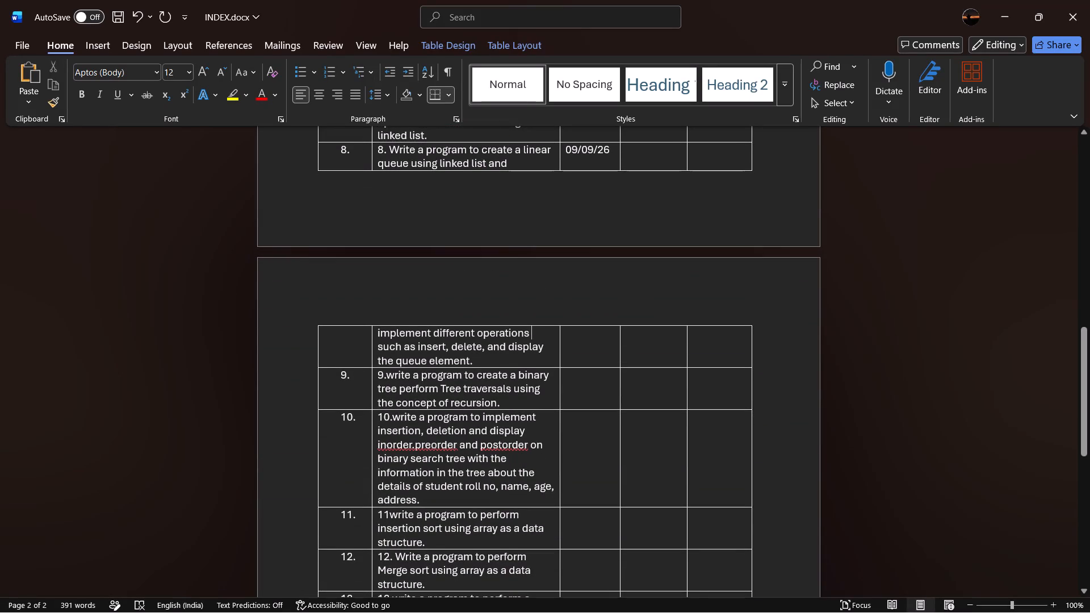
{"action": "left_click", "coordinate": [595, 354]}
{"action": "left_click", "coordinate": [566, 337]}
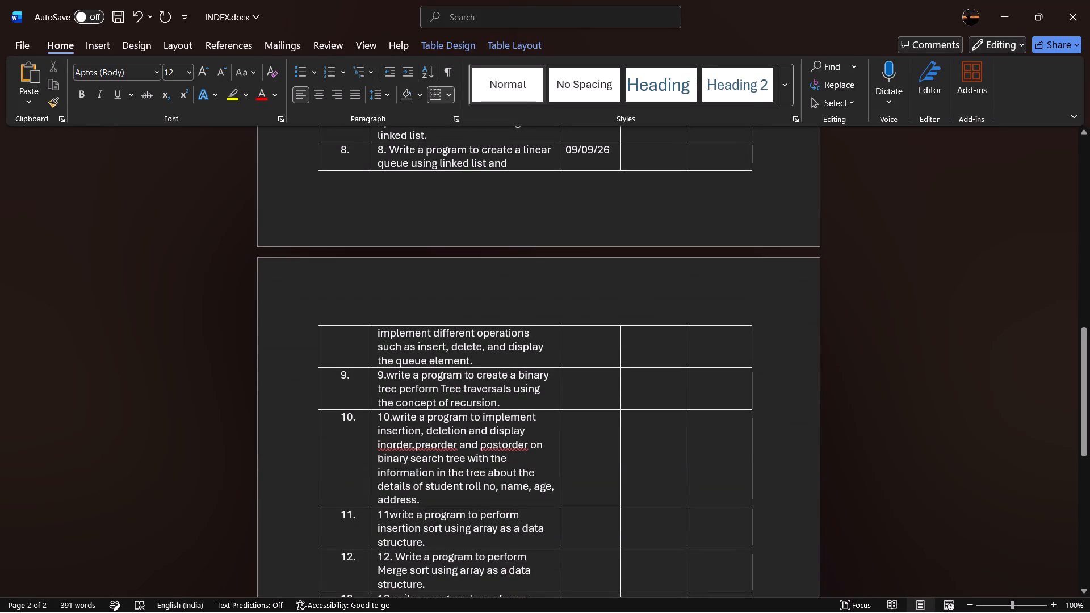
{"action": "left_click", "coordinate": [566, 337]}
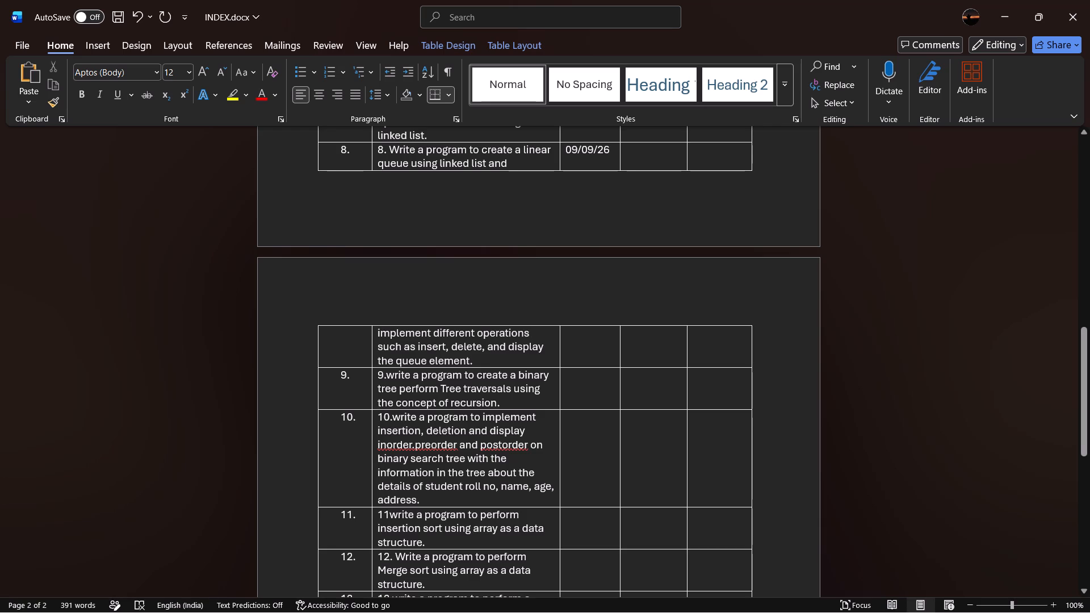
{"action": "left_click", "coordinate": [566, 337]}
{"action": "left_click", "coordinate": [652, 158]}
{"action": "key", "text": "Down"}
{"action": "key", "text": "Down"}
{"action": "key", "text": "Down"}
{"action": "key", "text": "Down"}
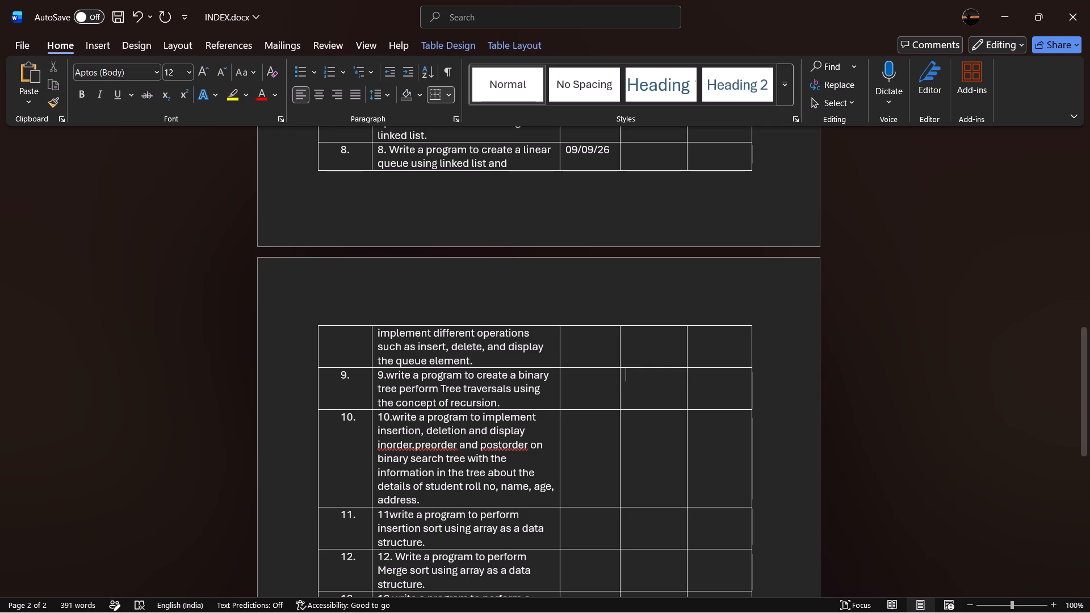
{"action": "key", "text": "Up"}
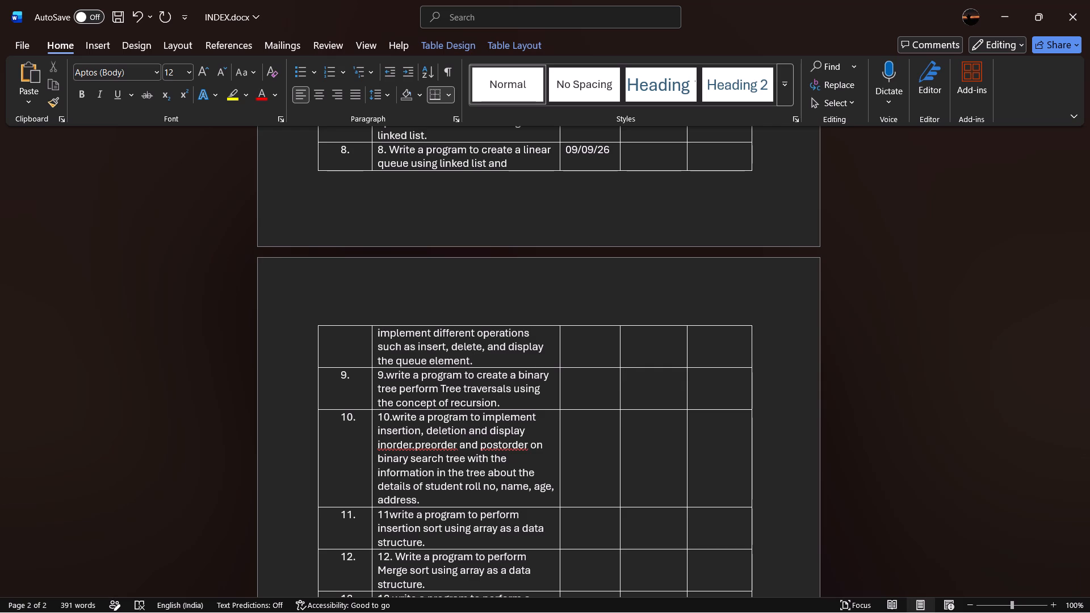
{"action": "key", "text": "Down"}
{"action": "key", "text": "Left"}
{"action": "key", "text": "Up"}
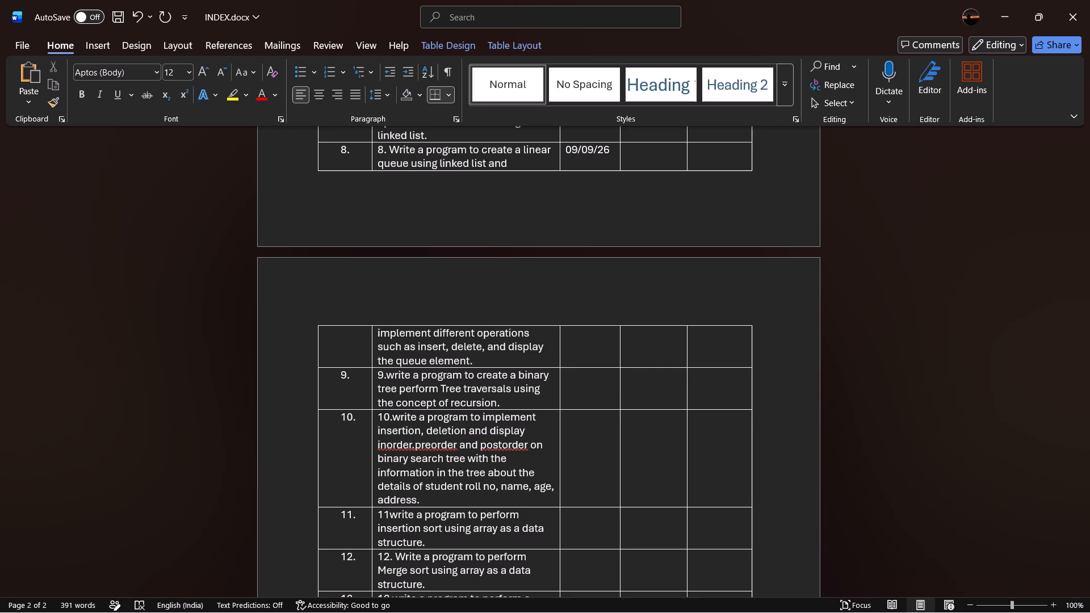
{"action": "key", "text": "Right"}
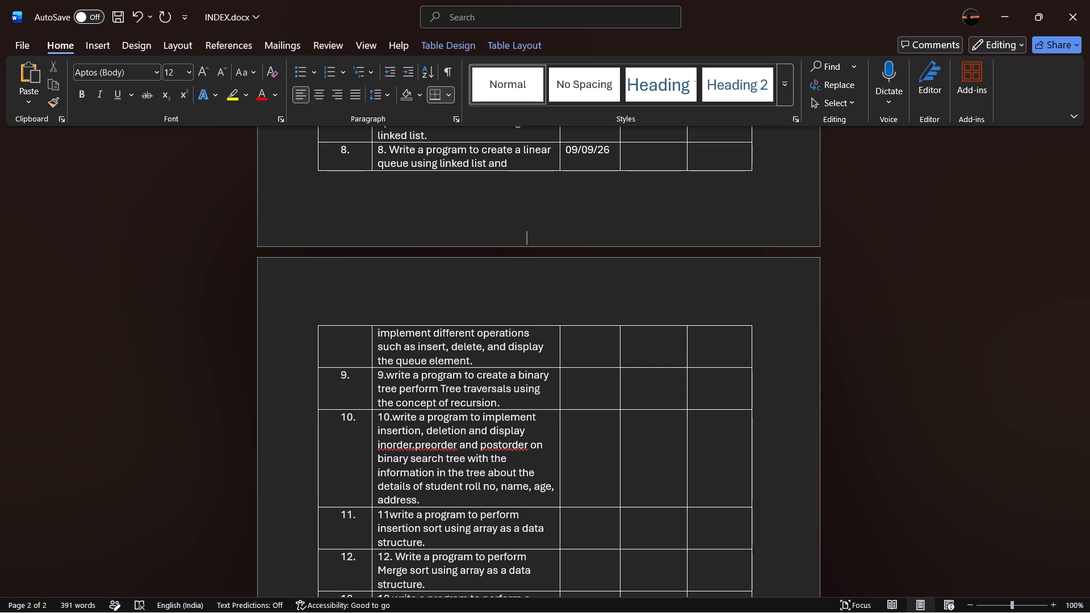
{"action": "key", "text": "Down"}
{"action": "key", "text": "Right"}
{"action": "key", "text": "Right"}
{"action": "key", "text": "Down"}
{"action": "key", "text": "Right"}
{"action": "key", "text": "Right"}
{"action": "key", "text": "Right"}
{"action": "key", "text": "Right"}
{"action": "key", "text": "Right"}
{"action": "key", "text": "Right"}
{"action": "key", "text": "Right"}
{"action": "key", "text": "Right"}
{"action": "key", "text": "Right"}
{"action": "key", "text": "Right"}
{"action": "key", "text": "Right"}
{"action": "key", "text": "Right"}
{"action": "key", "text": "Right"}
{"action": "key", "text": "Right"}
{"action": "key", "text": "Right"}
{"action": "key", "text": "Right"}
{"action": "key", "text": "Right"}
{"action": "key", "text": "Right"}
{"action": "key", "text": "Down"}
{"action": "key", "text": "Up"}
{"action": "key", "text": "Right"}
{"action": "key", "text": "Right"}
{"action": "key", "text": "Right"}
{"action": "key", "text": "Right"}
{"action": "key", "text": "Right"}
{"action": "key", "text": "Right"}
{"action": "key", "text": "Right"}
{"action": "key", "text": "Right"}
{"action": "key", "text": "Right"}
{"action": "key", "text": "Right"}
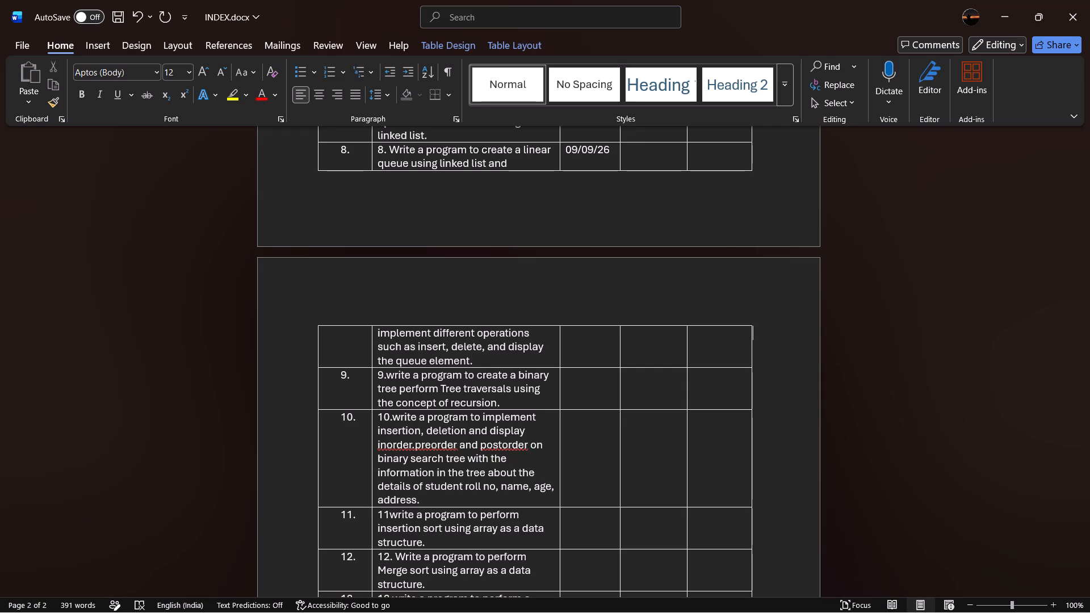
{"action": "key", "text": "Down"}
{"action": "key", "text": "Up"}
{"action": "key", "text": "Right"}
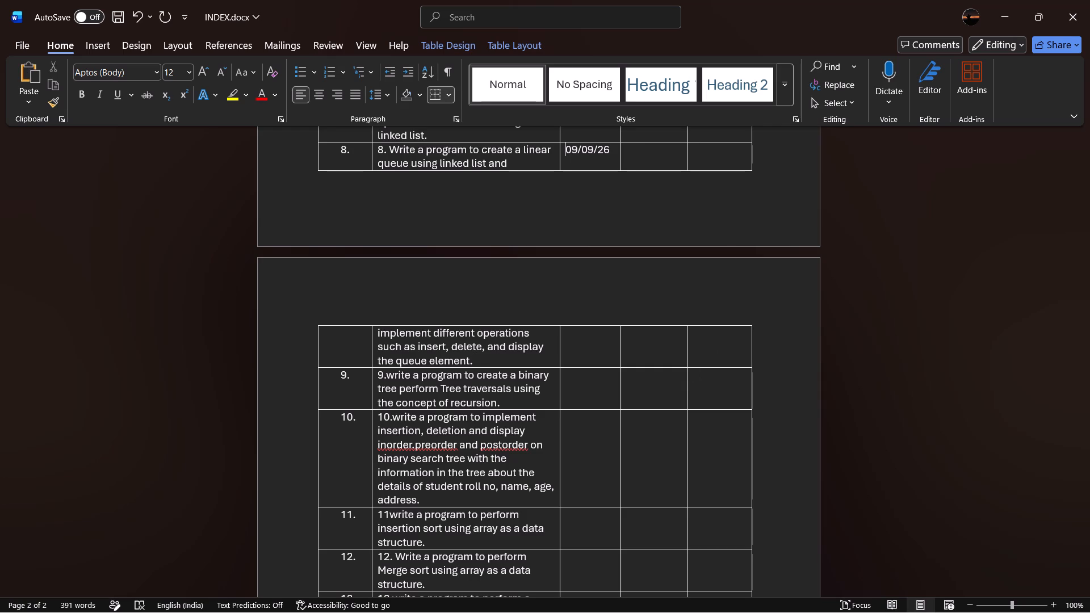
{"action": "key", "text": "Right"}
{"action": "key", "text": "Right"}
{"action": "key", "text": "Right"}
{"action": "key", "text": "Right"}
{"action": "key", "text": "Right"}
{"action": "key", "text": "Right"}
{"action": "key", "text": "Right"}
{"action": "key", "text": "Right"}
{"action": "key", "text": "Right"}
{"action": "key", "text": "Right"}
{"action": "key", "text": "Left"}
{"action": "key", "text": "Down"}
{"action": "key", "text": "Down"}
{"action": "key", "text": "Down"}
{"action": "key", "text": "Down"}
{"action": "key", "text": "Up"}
Enter 11/09/26 in the Date cell of row 9, the binary tree traversal program.
{"action": "key", "text": "Down"}
{"action": "key", "text": "Left"}
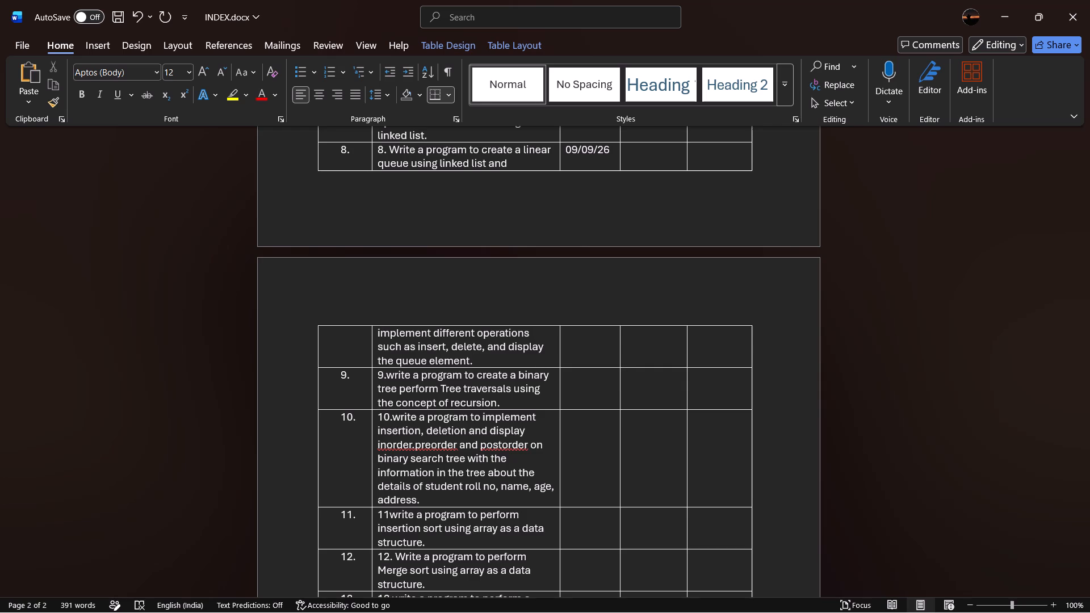
{"action": "key", "text": "Right"}
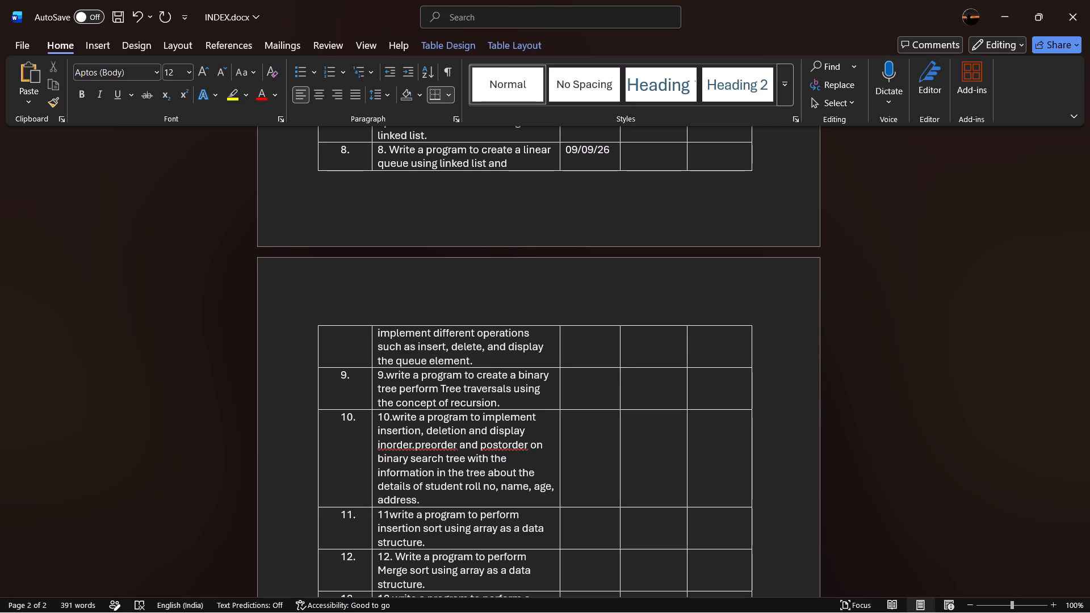
{"action": "key", "text": "Left"}
{"action": "key", "text": "Down"}
{"action": "key", "text": "Up"}
{"action": "key", "text": "Up"}
{"action": "key", "text": "Down"}
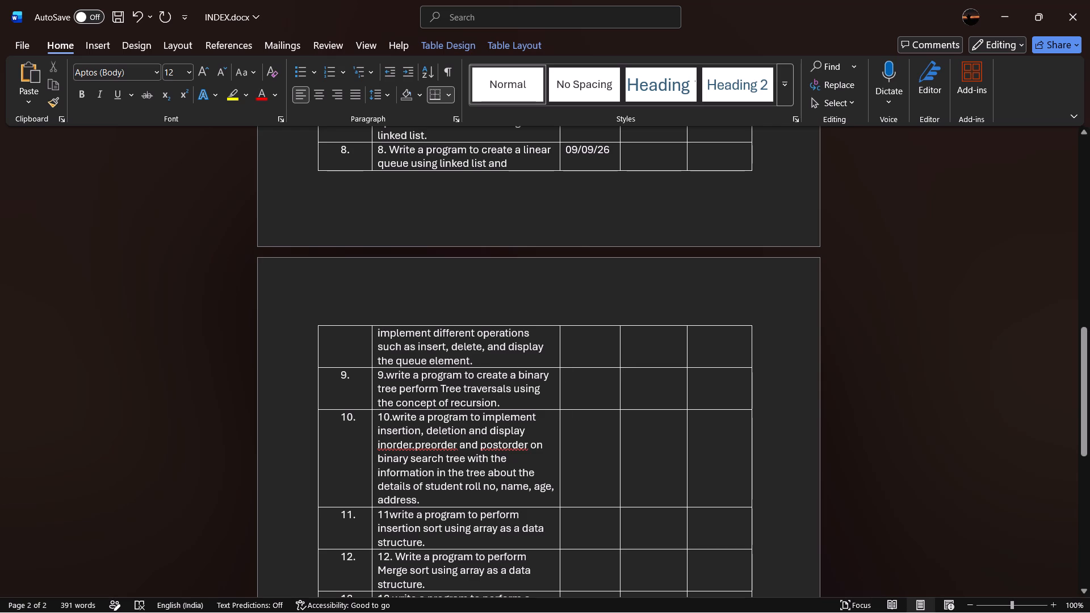
{"action": "left_click", "coordinate": [580, 343]}
{"action": "double_click", "coordinate": [580, 343]}
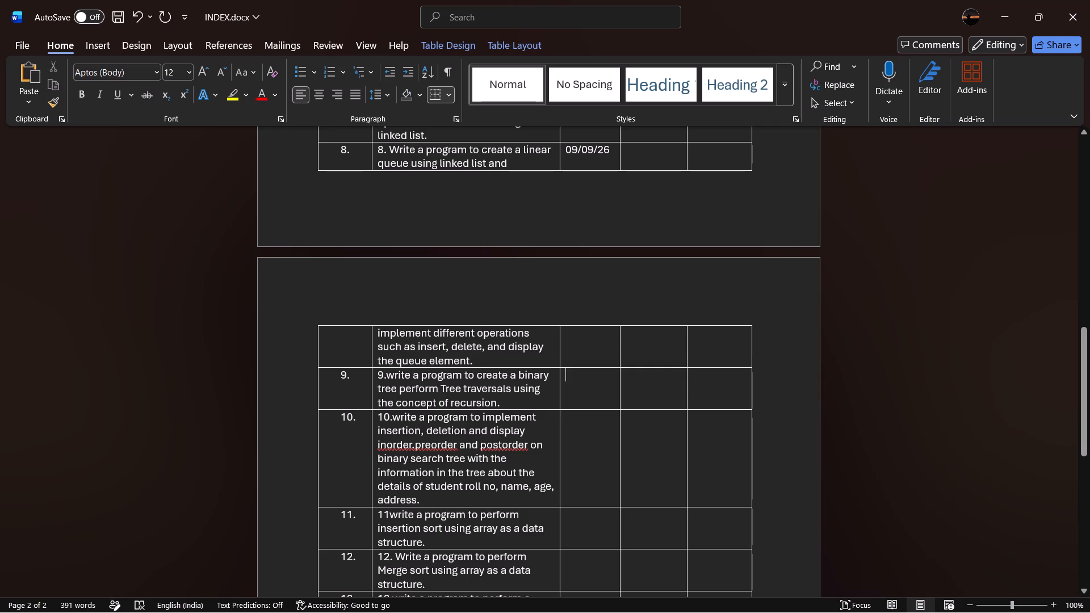
{"action": "triple_click", "coordinate": [580, 343]}
{"action": "triple_click", "coordinate": [580, 342]}
{"action": "left_click", "coordinate": [580, 342]}
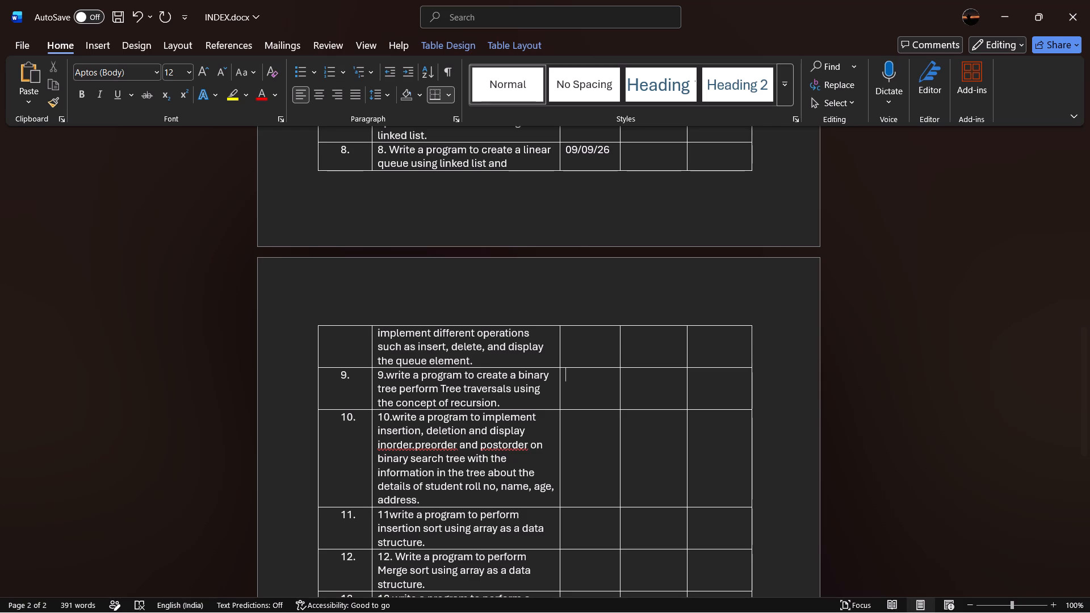
{"action": "type", "text": "11"}
{"action": "key", "text": "slash"}
{"action": "type", "text": "09"}
{"action": "type", "text": "/26"}
Enter 16/09/26 in the Date cell of row 10, the binary search tree program with student details.
{"action": "key", "text": "Down"}
{"action": "type", "text": "16"}
{"action": "key", "text": "slash"}
{"action": "type", "text": "09"}
{"action": "key", "text": "slash"}
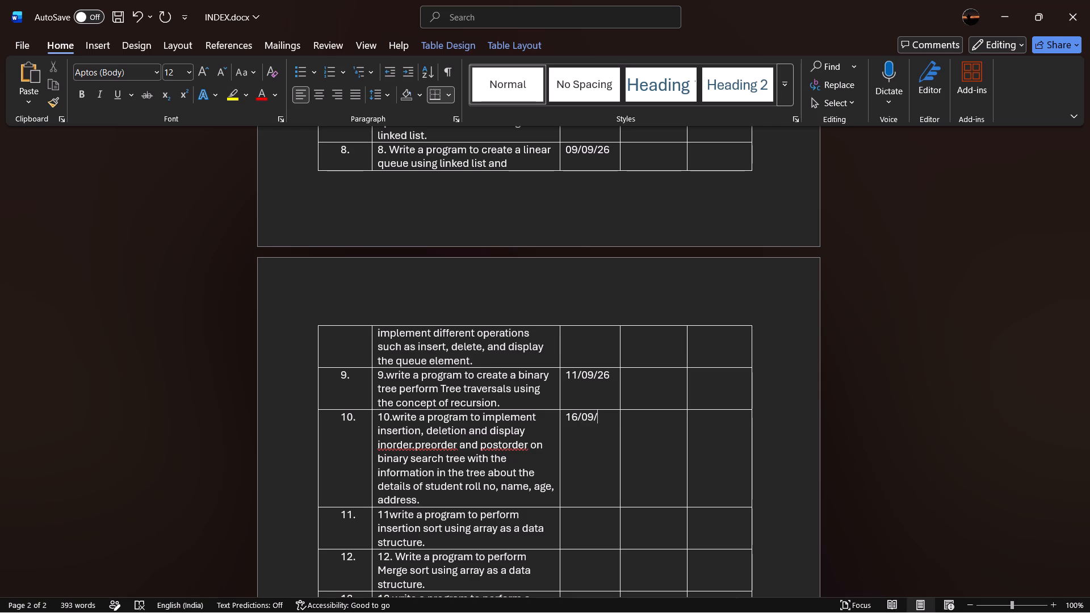
{"action": "type", "text": "26"}
Enter 18/09/26 in the Date cell of row 11, the insertion sort program.
{"action": "key", "text": "Down"}
{"action": "scroll", "coordinate": [580, 342], "scroll_direction": "down", "scroll_amount": 1}
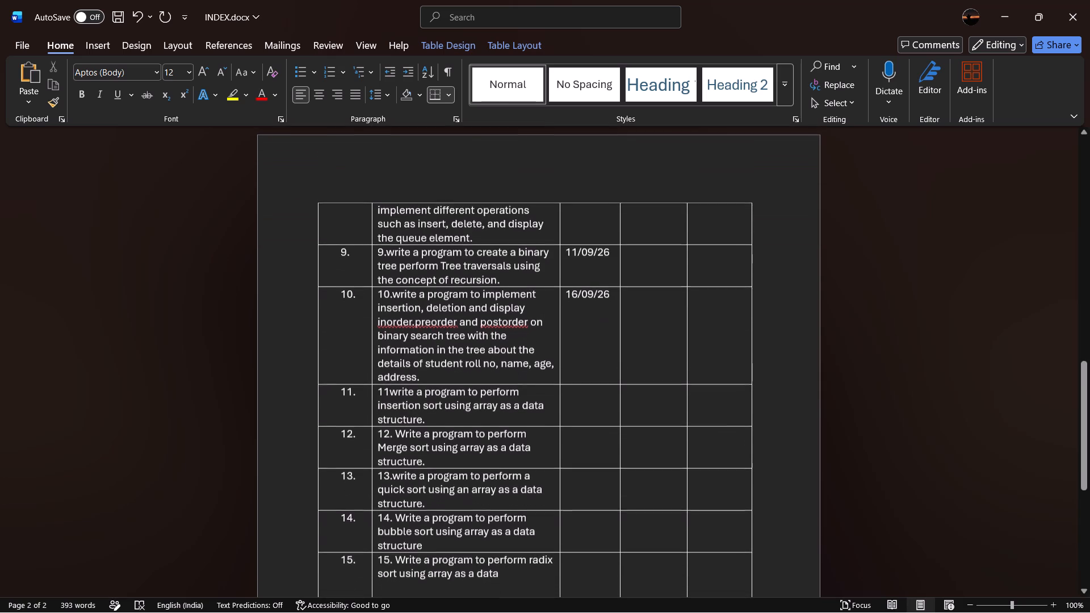
{"action": "scroll", "coordinate": [580, 342], "scroll_direction": "down", "scroll_amount": 1}
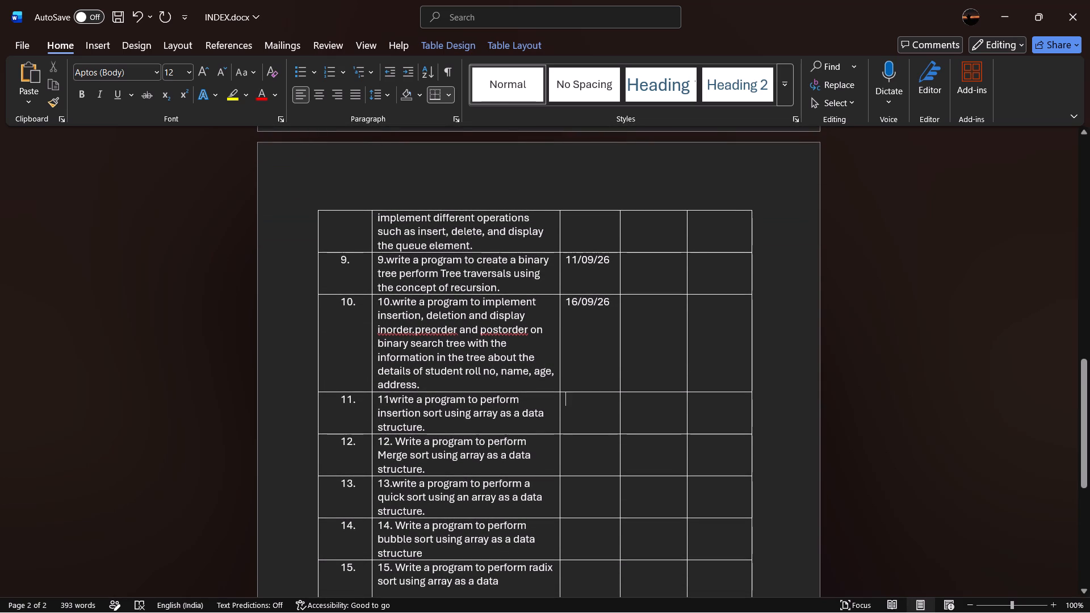
{"action": "type", "text": "18"}
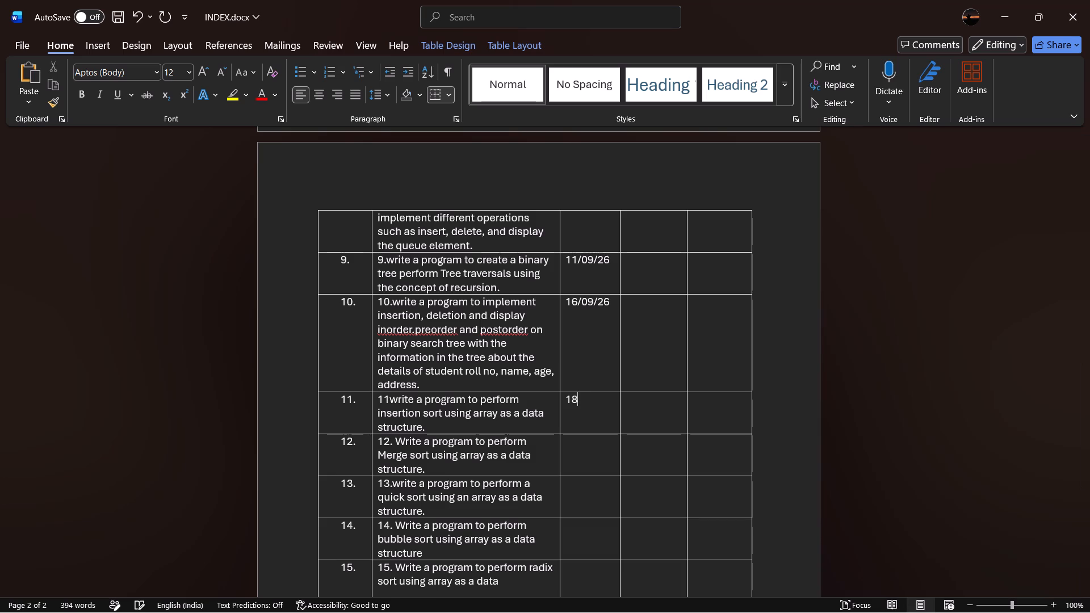
{"action": "type", "text": "/09/26"}
Enter 23/09/26 in the Date cell of row 12, the merge sort program.
{"action": "key", "text": "Down"}
{"action": "type", "text": "23"}
{"action": "type", "text": "/09"}
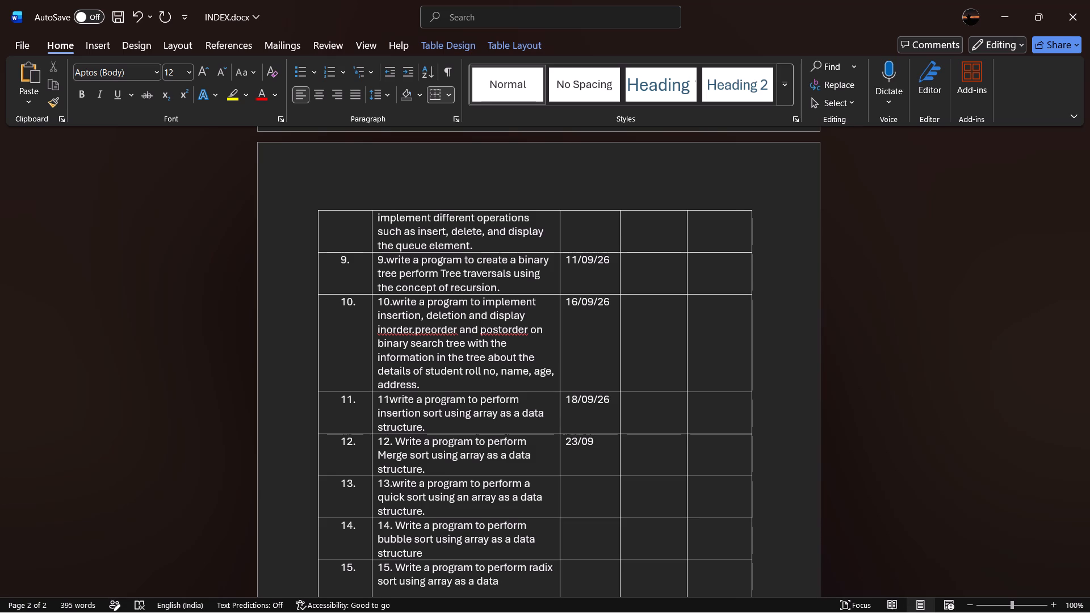
{"action": "type", "text": "/26"}
Enter 25/09/26 in the Date cell of row 13, the quick sort program.
{"action": "key", "text": "Down"}
{"action": "type", "text": "25/09"}
{"action": "key", "text": "slash"}
{"action": "key", "text": "2"}
{"action": "key", "text": "6"}
Enter 30/09/26 in the Date cell of row 14, the bubble sort program.
{"action": "key", "text": "Down"}
{"action": "type", "text": "30"}
{"action": "key", "text": "slash"}
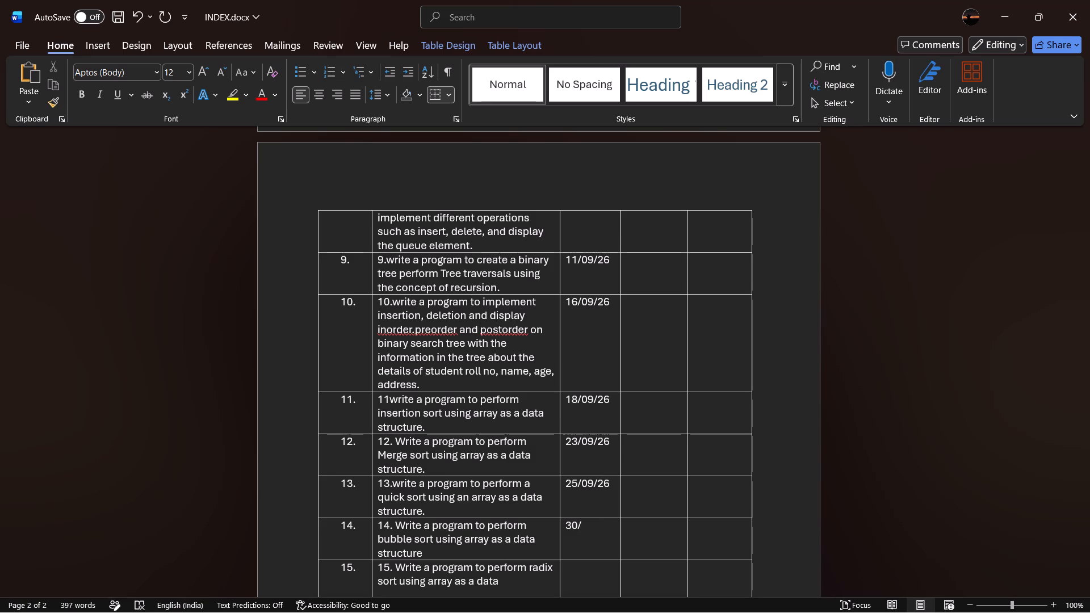
{"action": "type", "text": "09"}
{"action": "key", "text": "slash"}
{"action": "type", "text": "25"}
{"action": "key", "text": "Delete"}
{"action": "key", "text": "BackSpace"}
{"action": "key", "text": "6"}
Enter 7/10/26 in the Date cell of row 15, the radix sort program.
{"action": "key", "text": "Down"}
{"action": "key", "text": "7"}
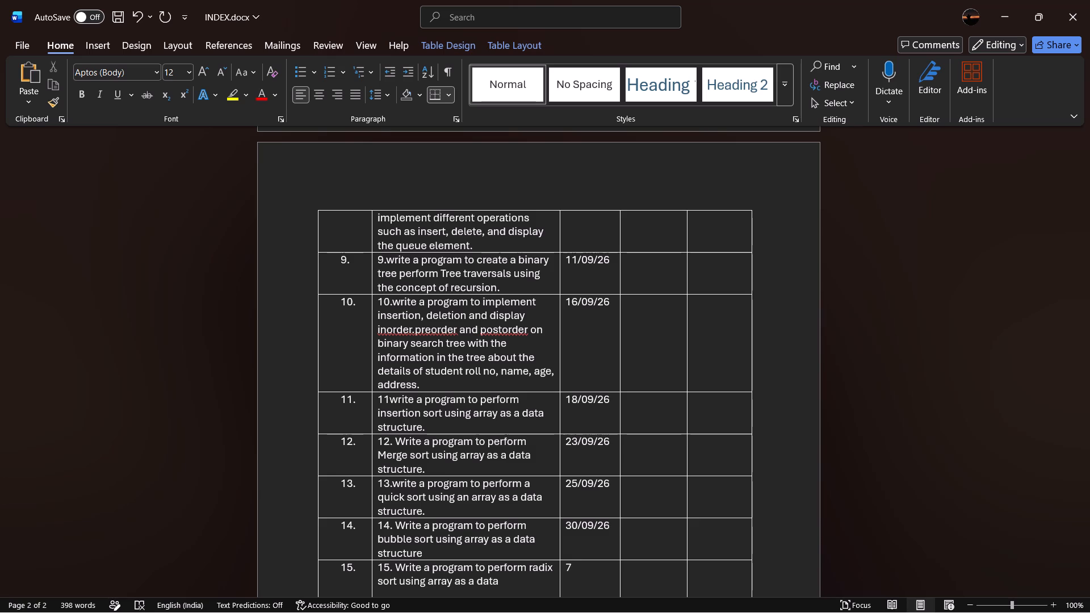
{"action": "key", "text": "slash"}
{"action": "type", "text": "10"}
{"action": "type", "text": "/26"}
Enter the day 09 in the Date cell of row 16, the shell sort program.
{"action": "key", "text": "Down"}
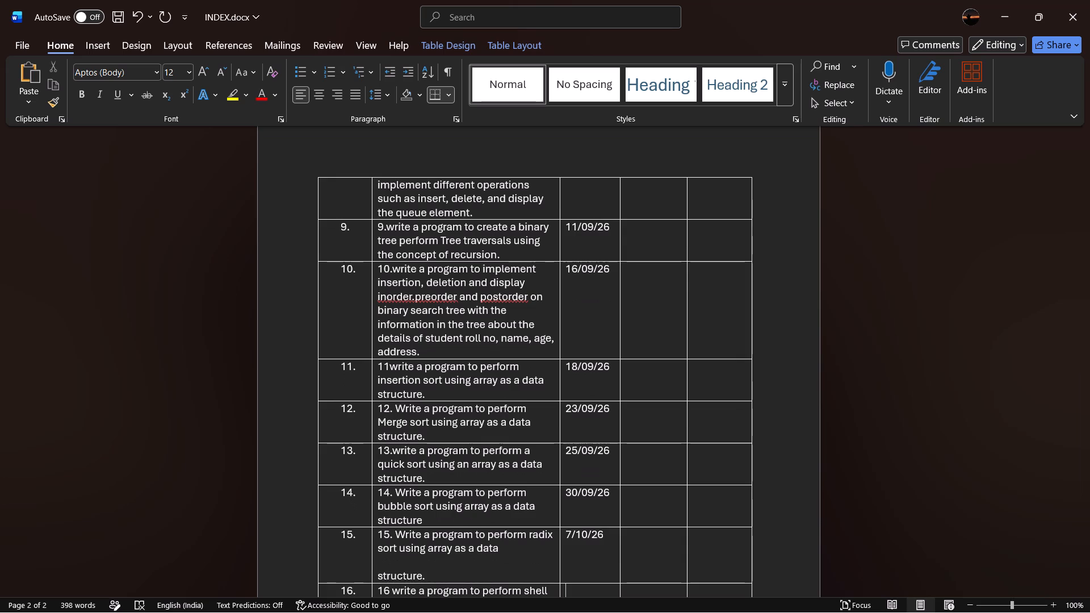
{"action": "scroll", "coordinate": [580, 342], "scroll_direction": "down", "scroll_amount": 1}
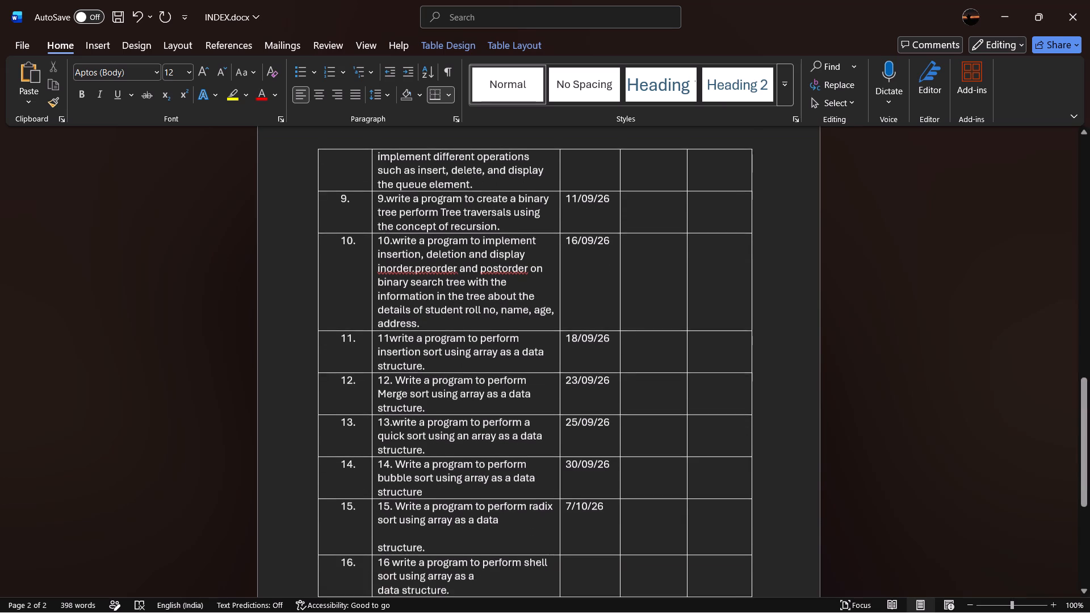
{"action": "scroll", "coordinate": [580, 342], "scroll_direction": "down", "scroll_amount": 2}
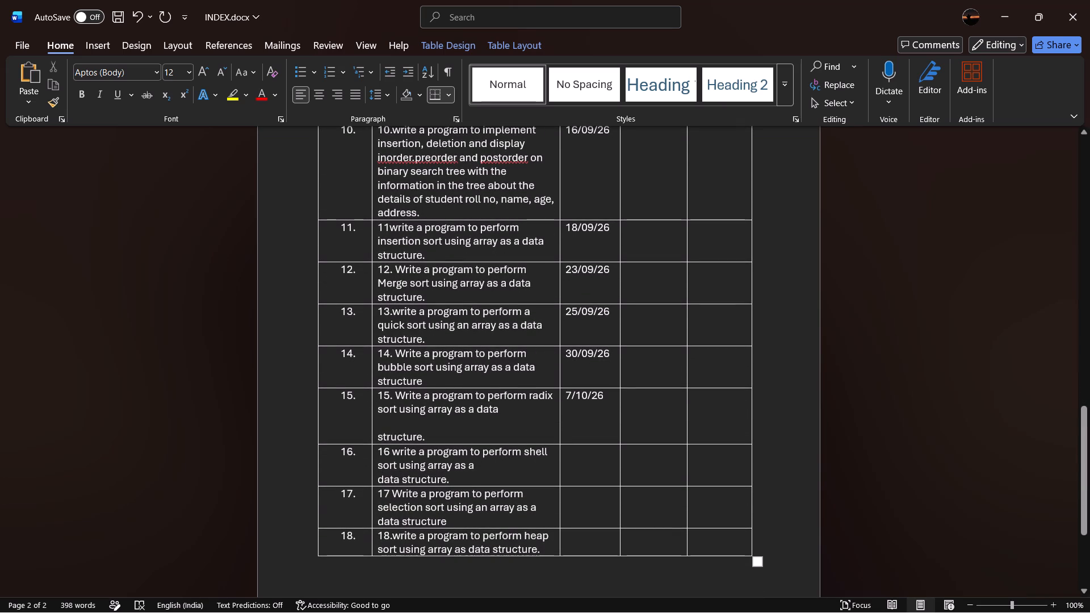
{"action": "type", "text": "09"}
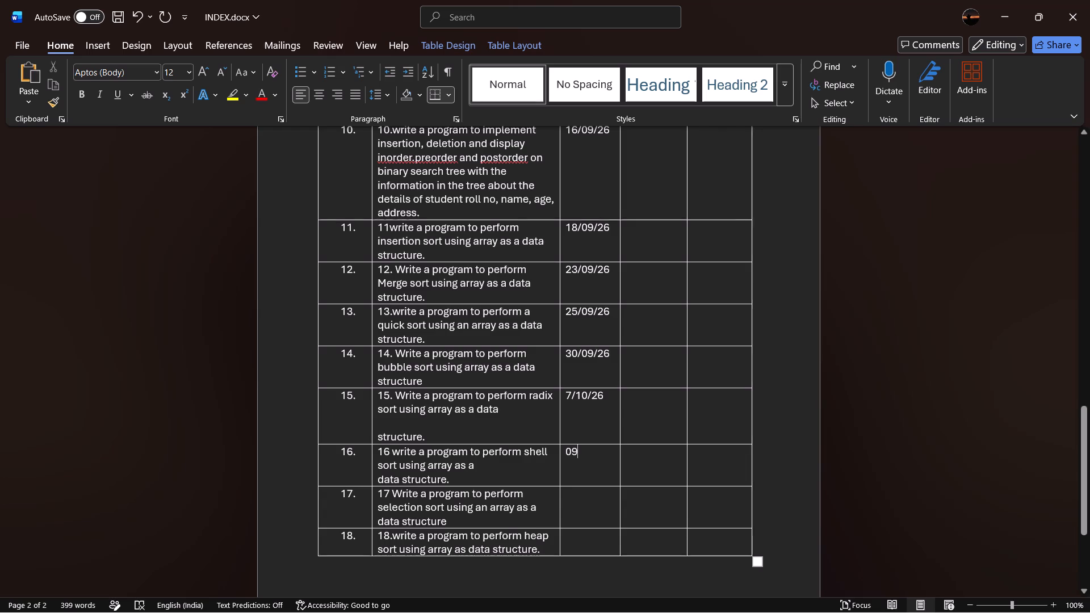
Add a leading zero to the date of row 15, the radix sort program, making it 07/10/26.
{"action": "left_click", "coordinate": [567, 394]}
{"action": "key", "text": "0"}
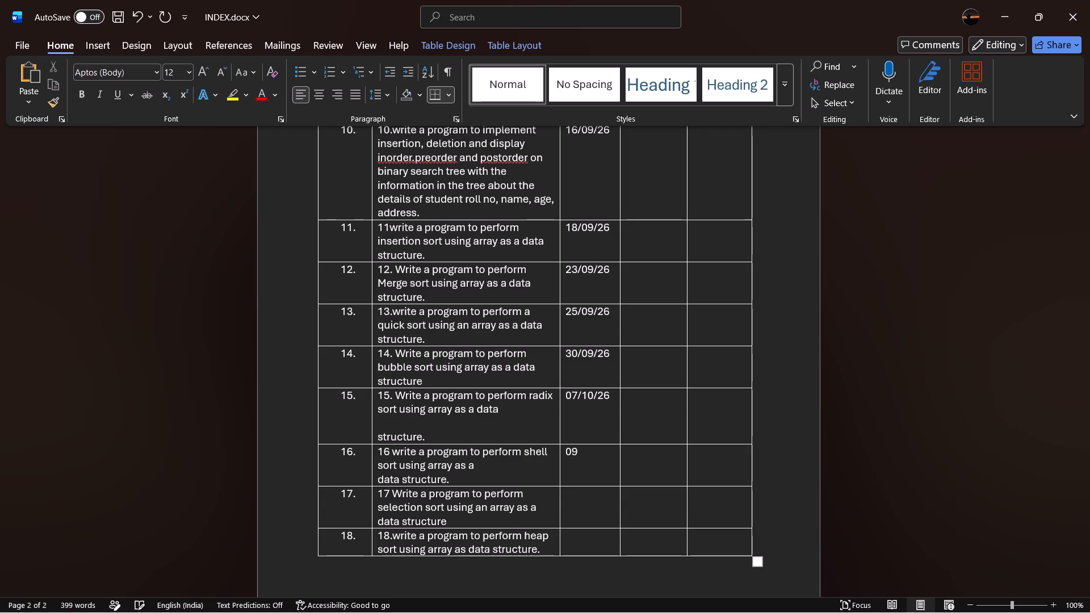
Complete the date in row 16, the shell sort program, as 09/10/26.
{"action": "left_click", "coordinate": [588, 461]}
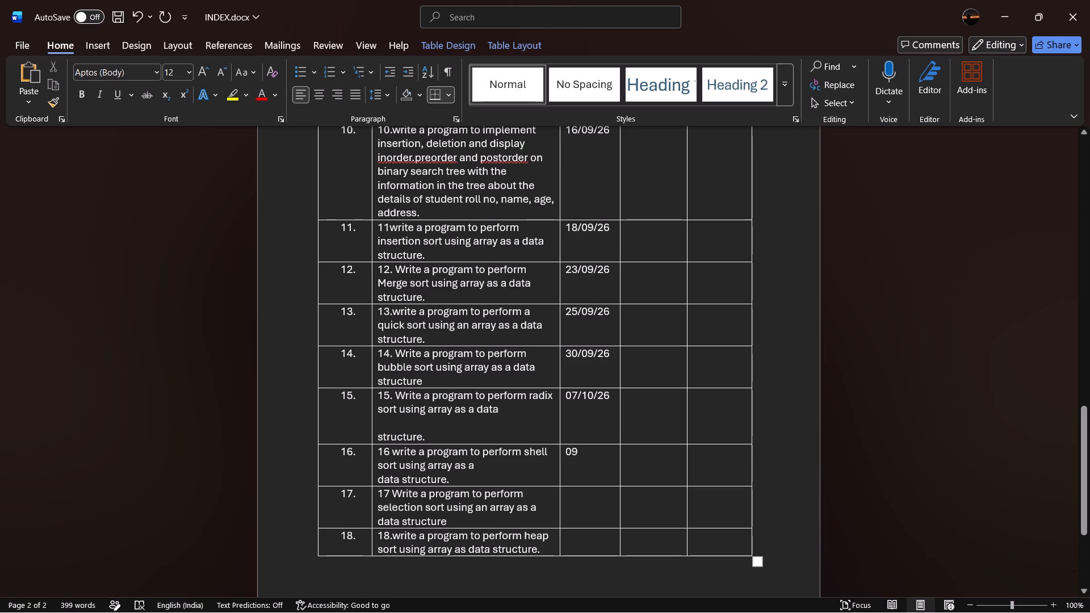
{"action": "key", "text": "slash"}
{"action": "type", "text": "10"}
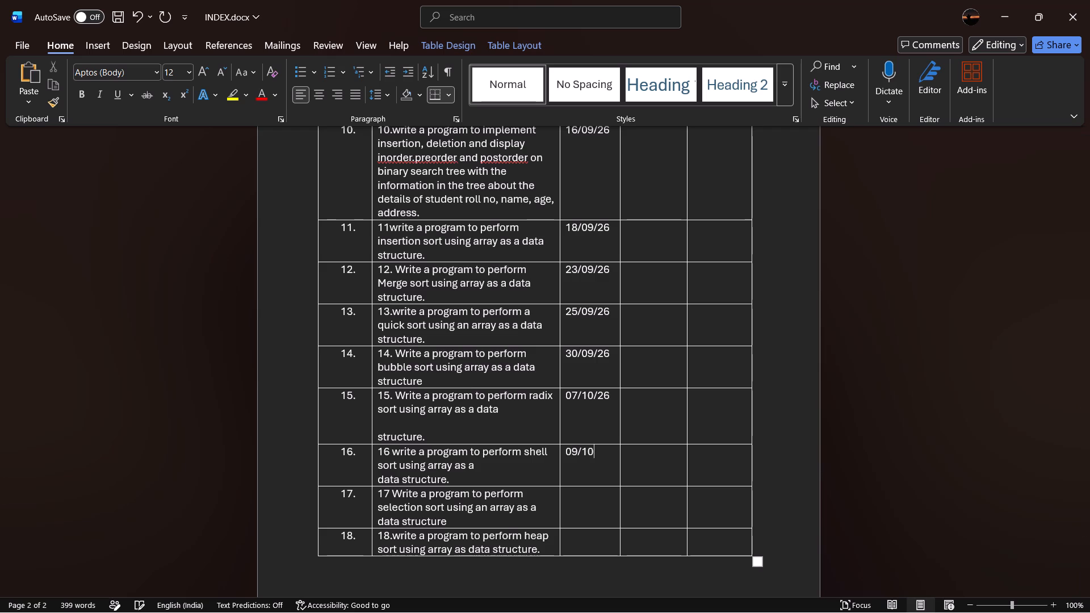
{"action": "type", "text": "/26"}
Enter 14/10/26 in the Date cell of row 17, the selection sort program.
{"action": "key", "text": "Down"}
{"action": "type", "text": "14"}
{"action": "key", "text": "slash"}
{"action": "type", "text": "10"}
{"action": "type", "text": "/26"}
Enter 16/10/26 in the Date cell of row 18, the heap sort program.
{"action": "key", "text": "Down"}
{"action": "type", "text": "16"}
{"action": "key", "text": "slash"}
{"action": "type", "text": "10"}
{"action": "type", "text": "/26"}
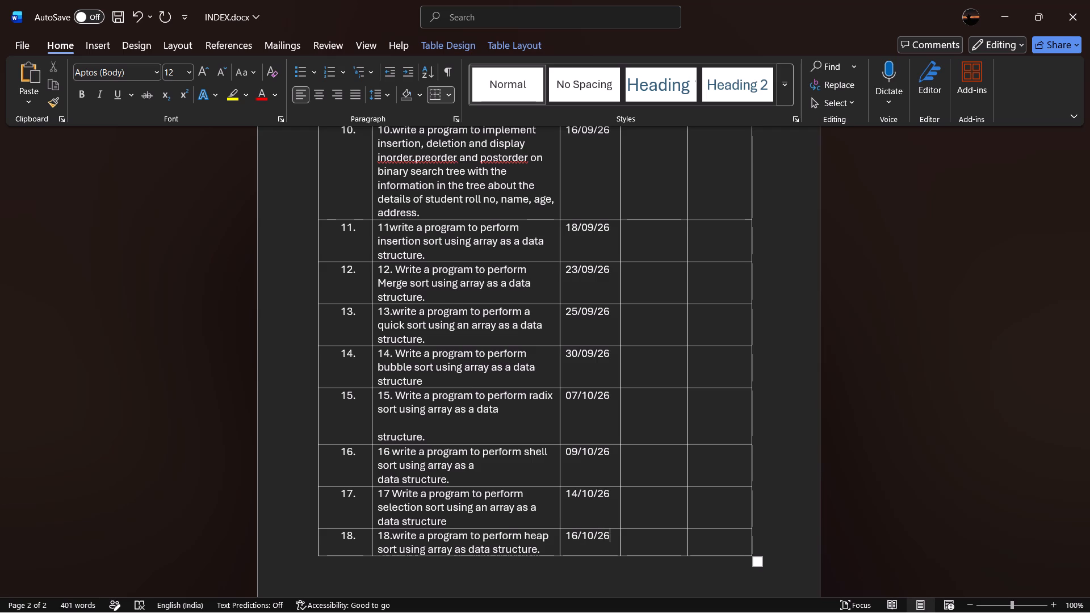
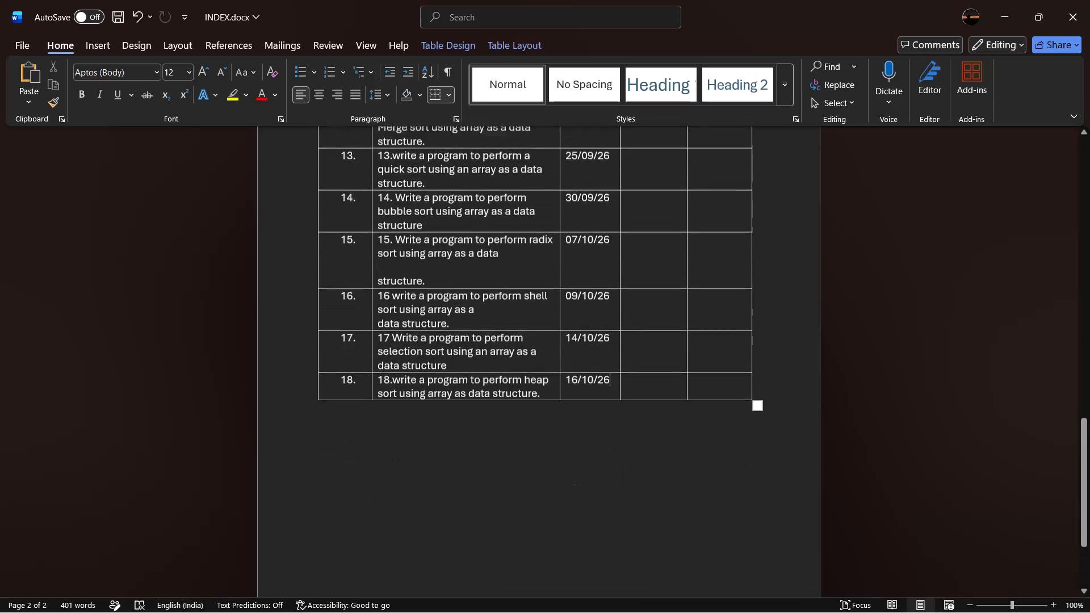
Enter the page range 1-6 in the Page No. cell of row 1, the array creation program.
{"action": "scroll", "coordinate": [588, 461], "scroll_direction": "up", "scroll_amount": 2}
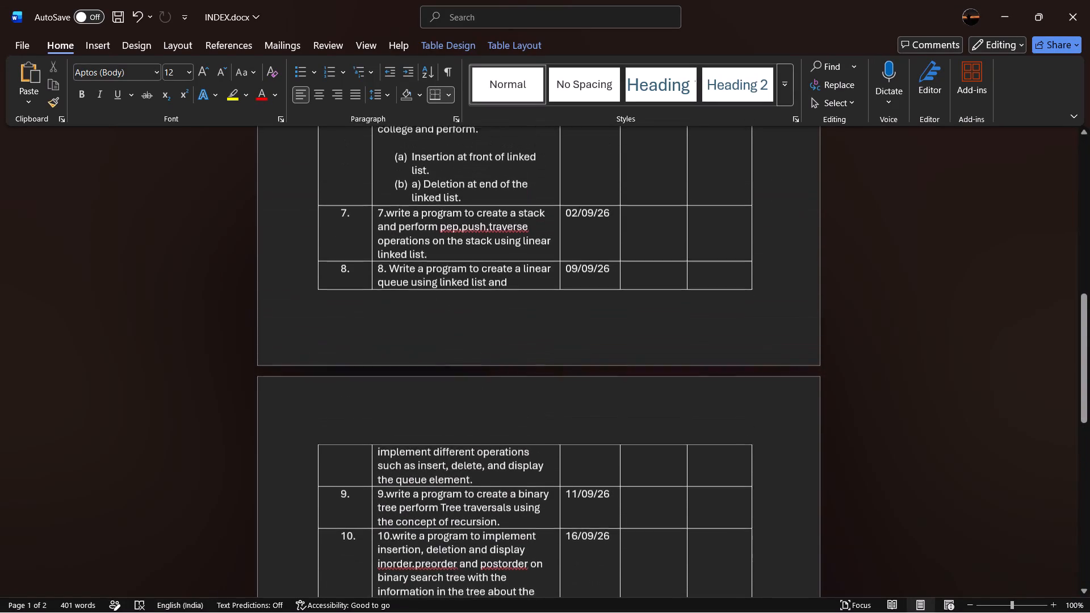
{"action": "scroll", "coordinate": [588, 461], "scroll_direction": "up", "scroll_amount": 4}
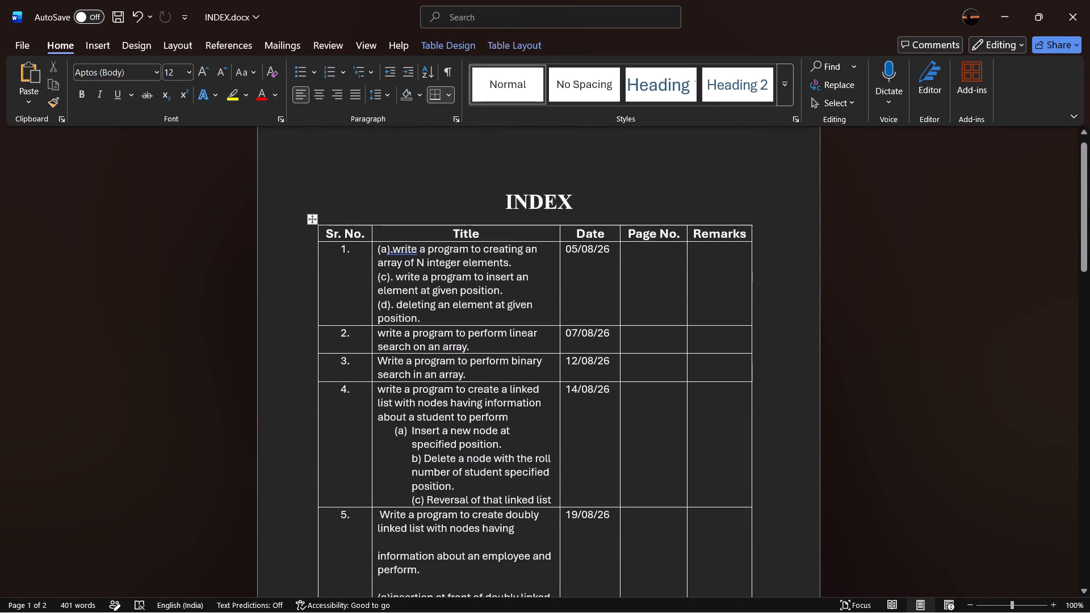
{"action": "left_click", "coordinate": [657, 276]}
{"action": "key", "text": "1"}
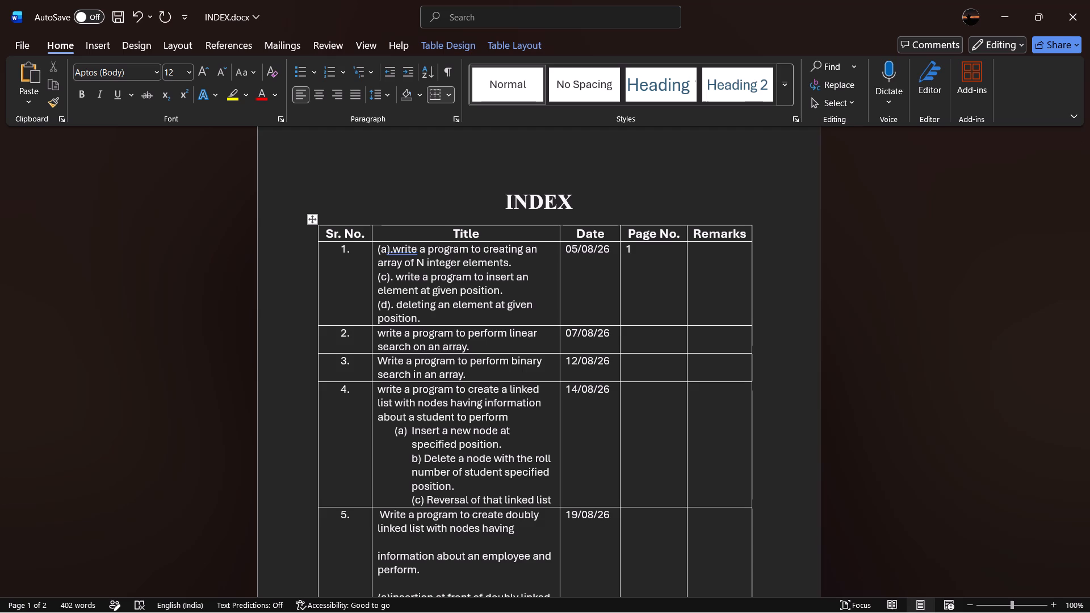
{"action": "key", "text": "minus"}
{"action": "key", "text": "6"}
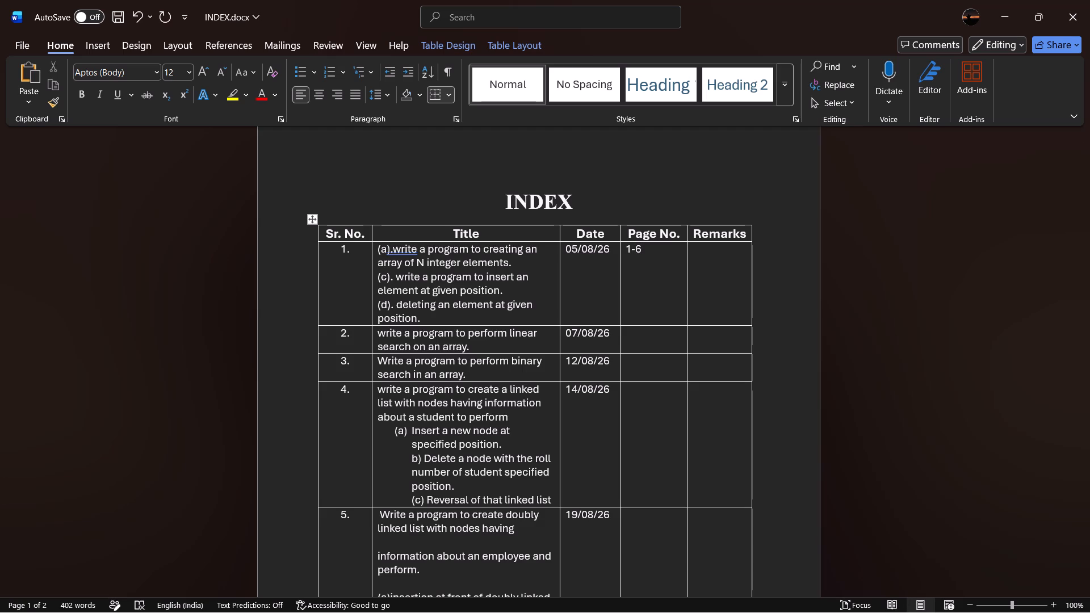
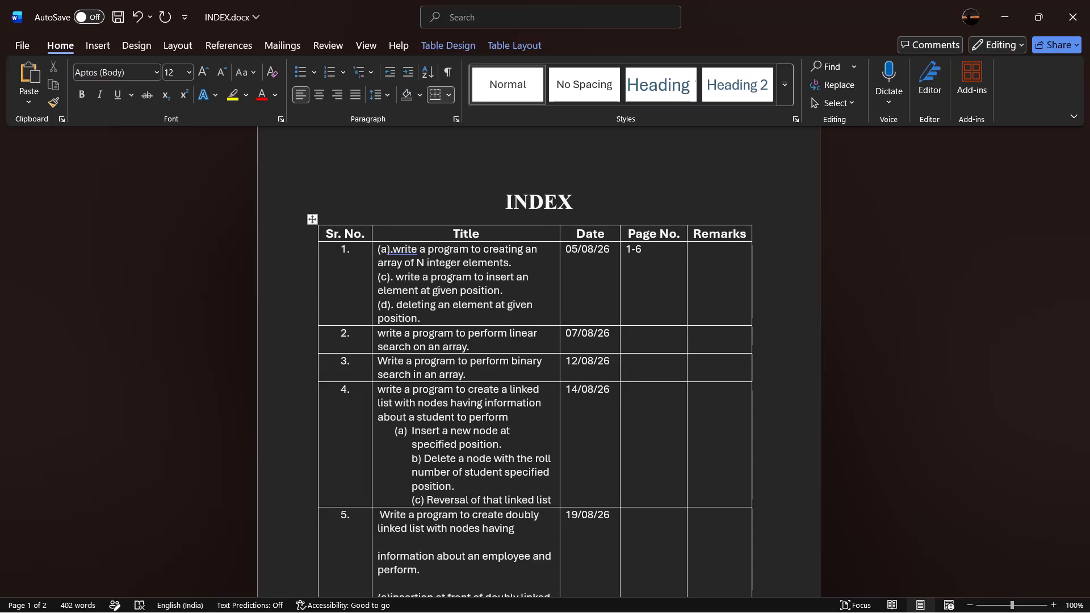
Enter the page ranges 7-8 for row 2, linear search, and 9-10 for row 3, binary search, in the Page No. column.
{"action": "key", "text": "7"}
{"action": "key", "text": "minus"}
{"action": "key", "text": "8"}
{"action": "key", "text": "Down"}
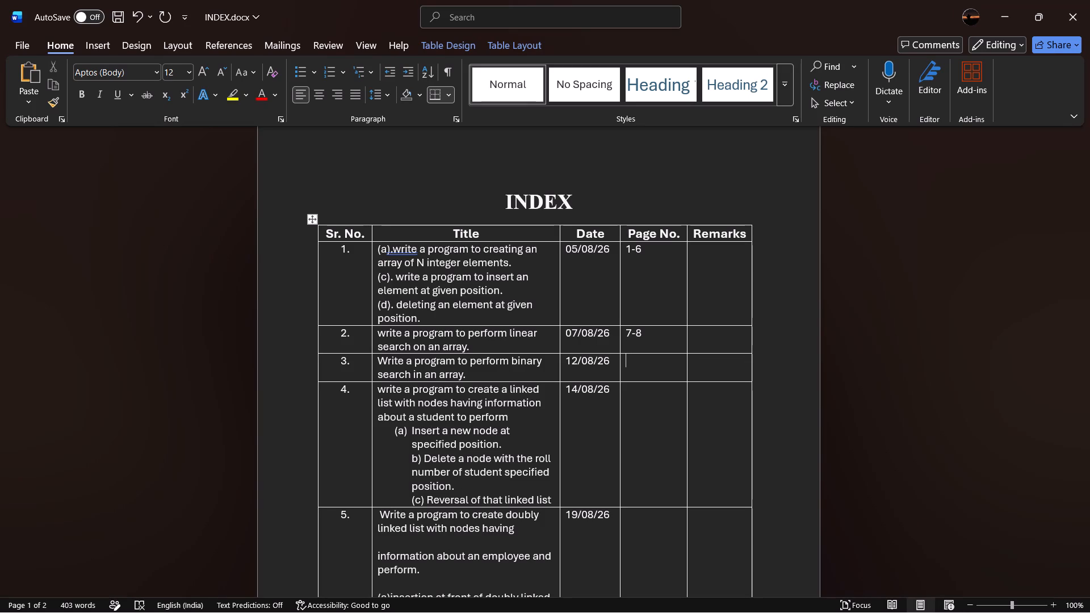
{"action": "type", "text": "9-1"}
{"action": "key", "text": "0"}
{"action": "key", "text": "Down"}
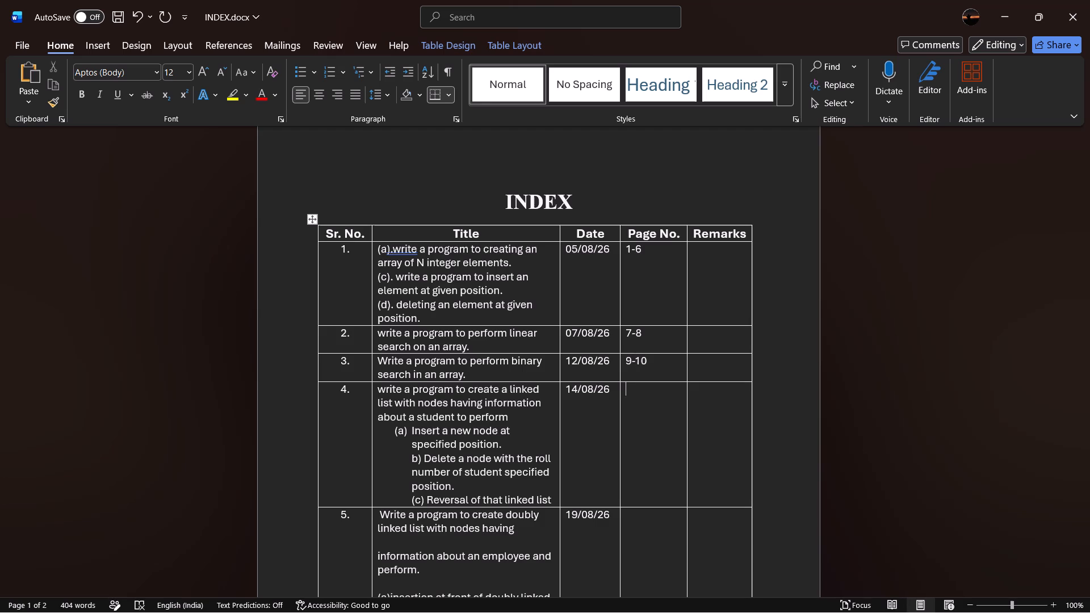
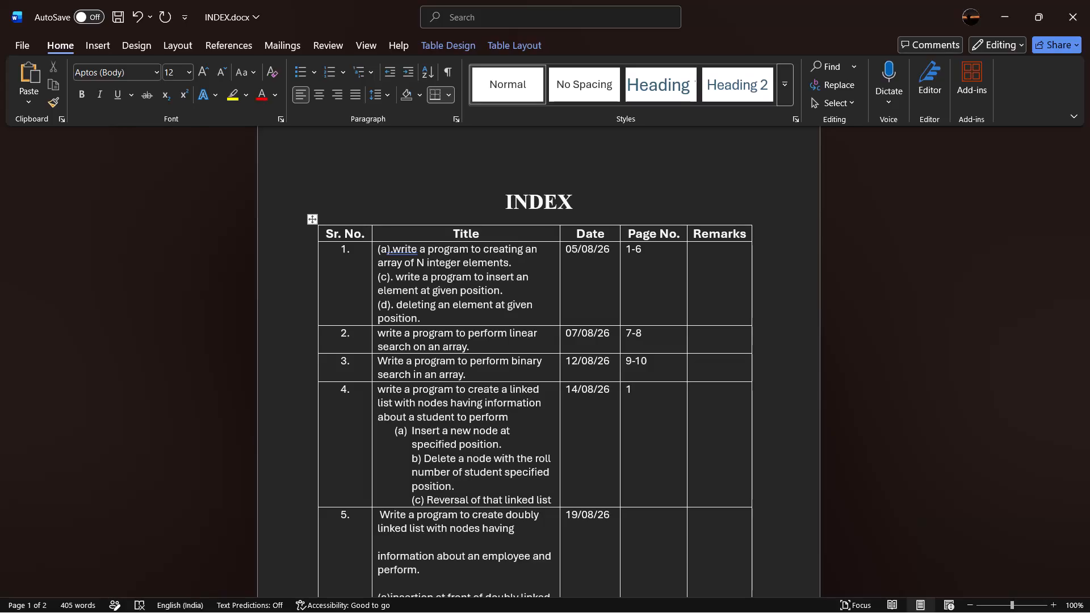
Complete the page range 11-21 for row 4, the student linked list program, in the Page No. column.
{"action": "key", "text": "1"}
{"action": "type", "text": "-321"}
{"action": "key", "text": "BackSpace"}
{"action": "key", "text": "BackSpace"}
{"action": "key", "text": "BackSpace"}
{"action": "key", "text": "1"}
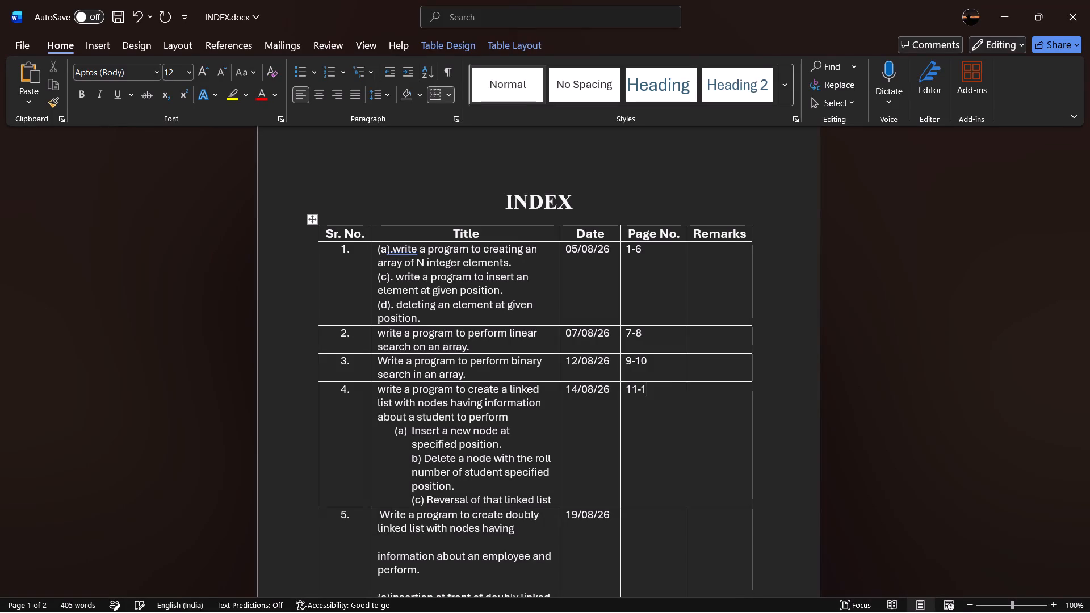
{"action": "key", "text": "BackSpace"}
{"action": "type", "text": "21"}
{"action": "key", "text": "Down"}
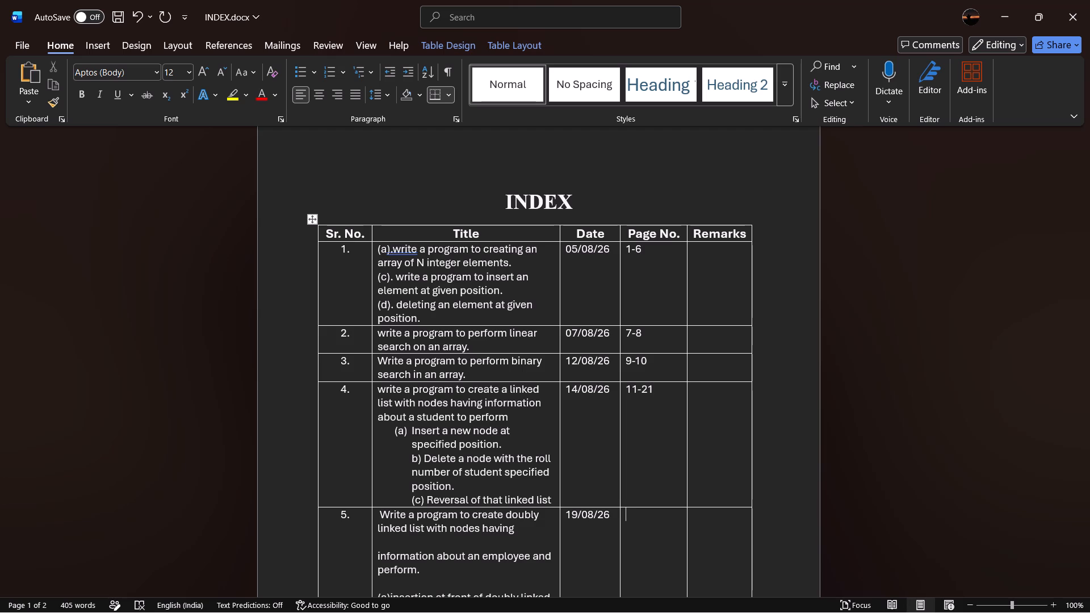
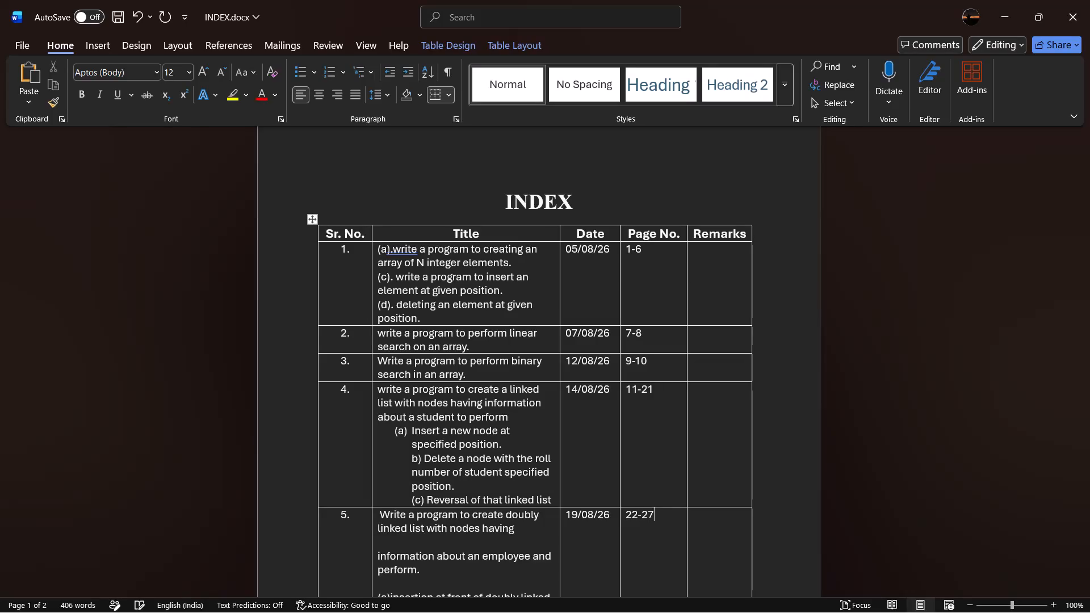
Enter the page range 28-34 for row 6, the circular list program, in the Page No. column.
{"action": "key", "text": "Down"}
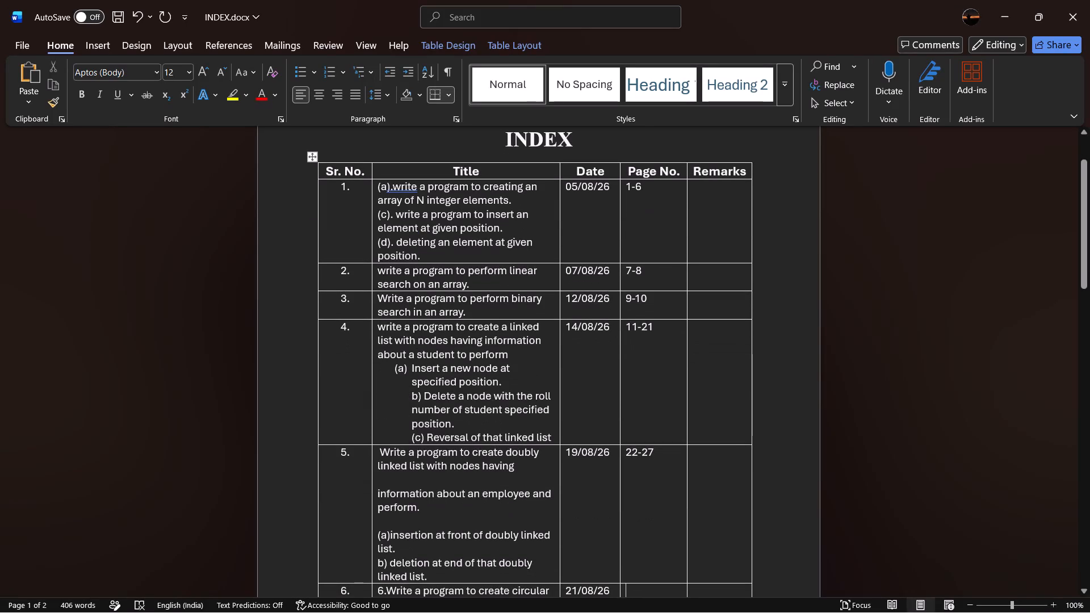
{"action": "scroll", "coordinate": [657, 276], "scroll_direction": "down", "scroll_amount": 2}
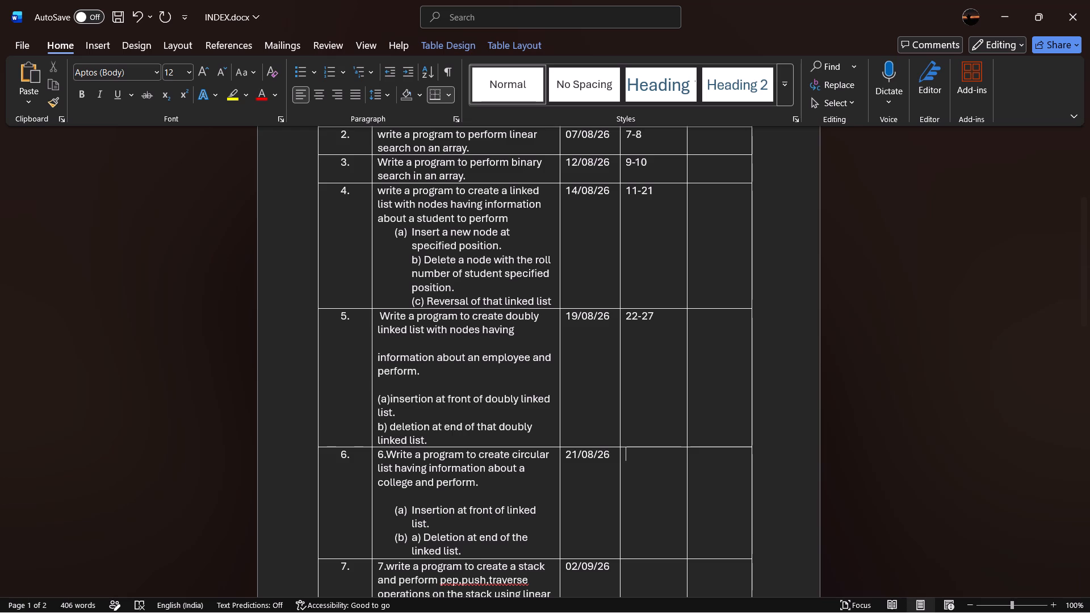
{"action": "key", "text": "2"}
{"action": "type", "text": "8-"}
{"action": "type", "text": "34"}
Enter the page range 35-37 for row 7, the stack program, in the Page No. column.
{"action": "key", "text": "Down"}
{"action": "scroll", "coordinate": [657, 276], "scroll_direction": "down", "scroll_amount": 3}
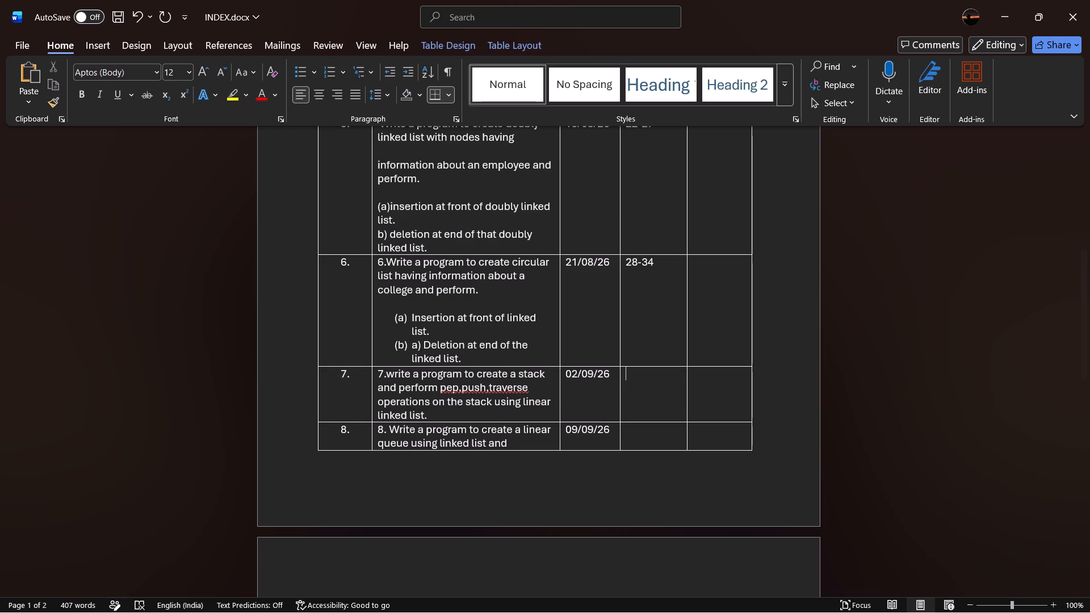
{"action": "type", "text": "35"}
{"action": "key", "text": "minus"}
{"action": "key", "text": "2"}
{"action": "key", "text": "BackSpace"}
{"action": "type", "text": "37"}
Enter the page range 38-40 for row 8, the linear queue program, in the Page No. column.
{"action": "key", "text": "Down"}
{"action": "type", "text": "38"}
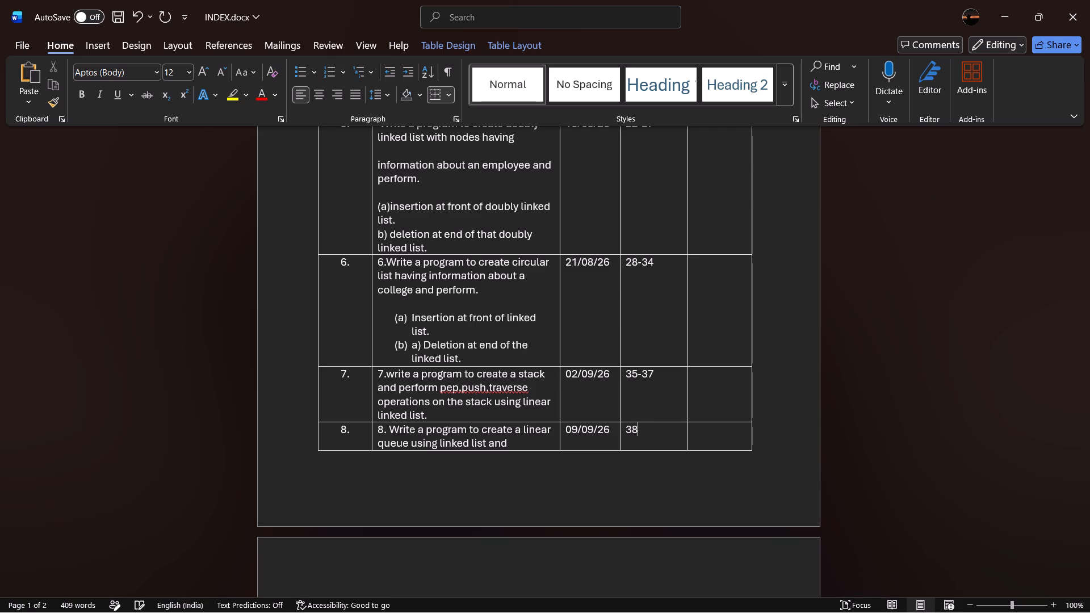
{"action": "type", "text": "-40"}
Enter the page range 41-43 for row 9, the binary tree traversal program, in the Page No. column.
{"action": "key", "text": "Down"}
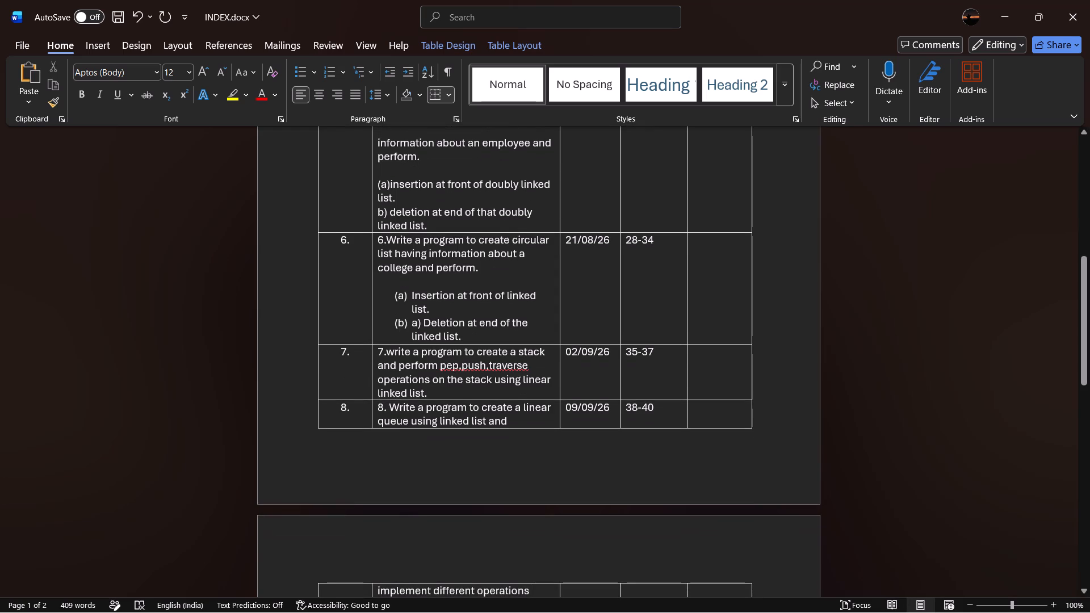
{"action": "scroll", "coordinate": [657, 276], "scroll_direction": "down", "scroll_amount": 2}
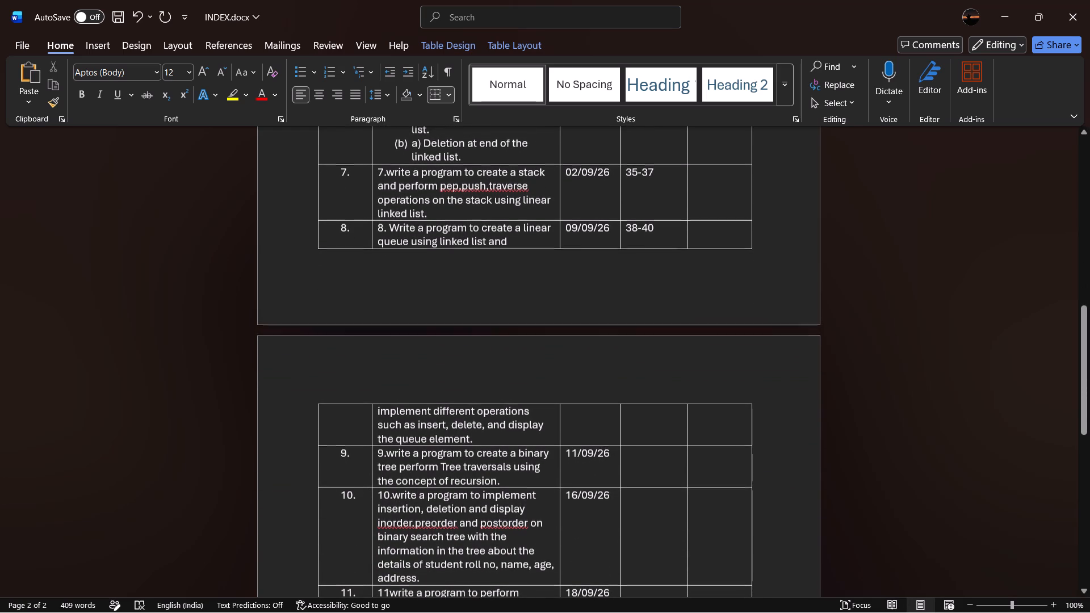
{"action": "key", "text": "Down"}
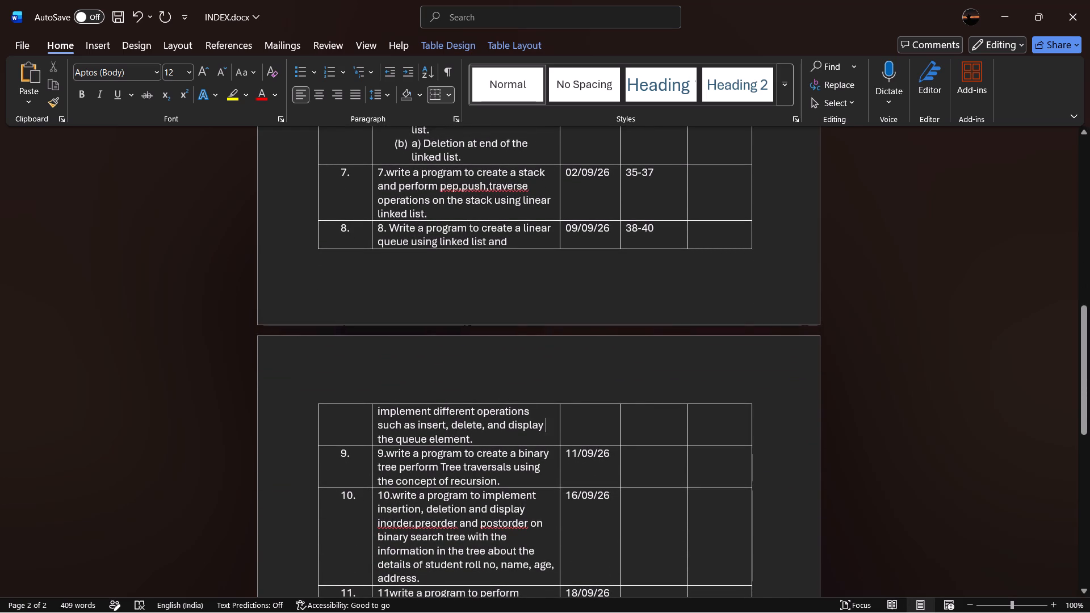
{"action": "key", "text": "Down"}
{"action": "key", "text": "Down"}
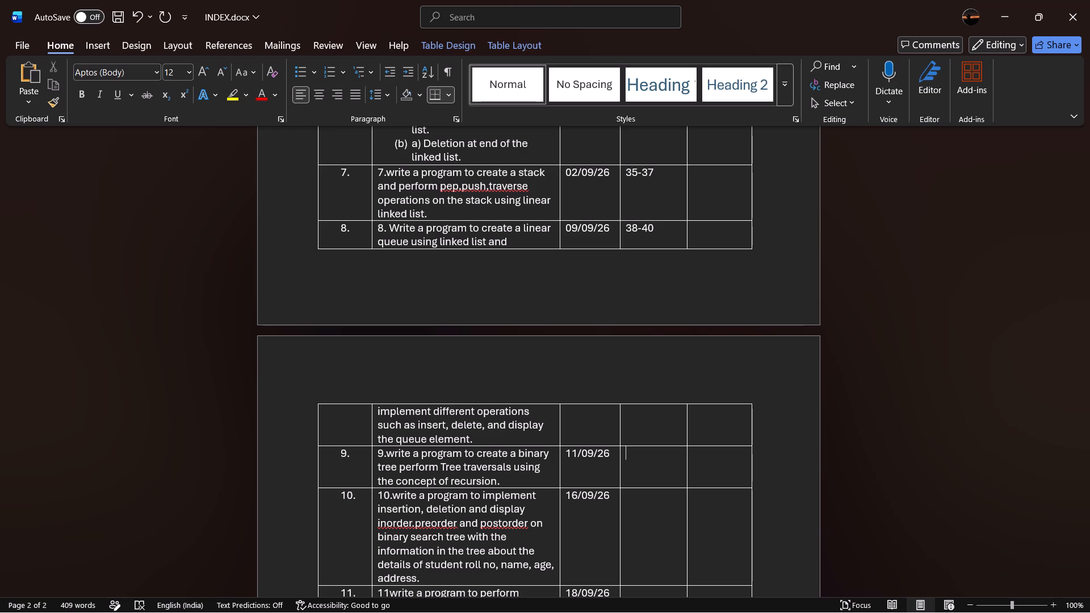
{"action": "type", "text": "41"}
{"action": "key", "text": "minus"}
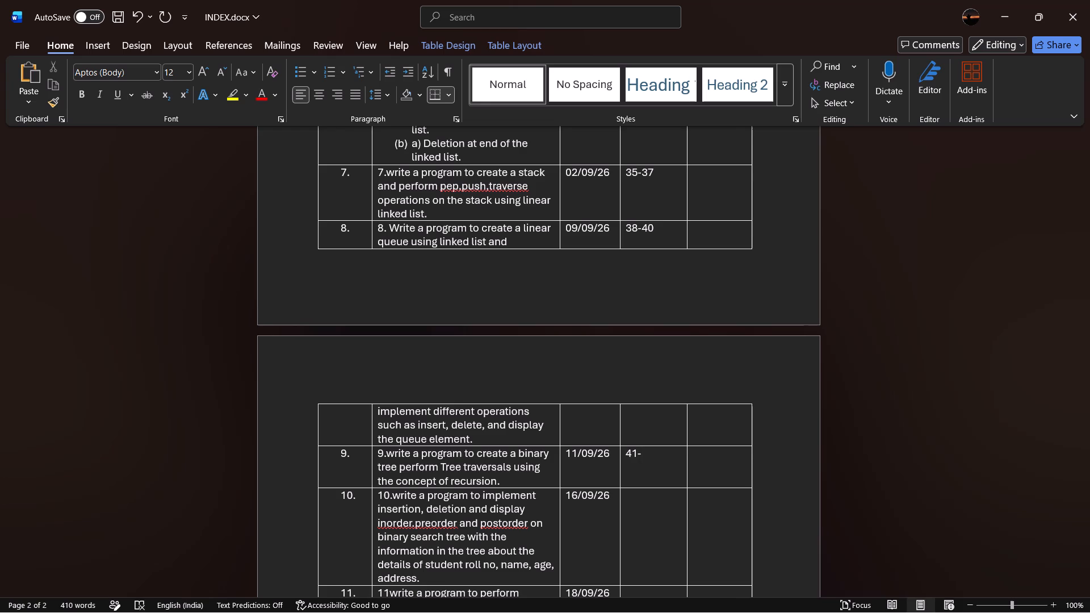
{"action": "key", "text": "3"}
{"action": "key", "text": "BackSpace"}
{"action": "key", "text": "3"}
{"action": "key", "text": "BackSpace"}
{"action": "type", "text": "43"}
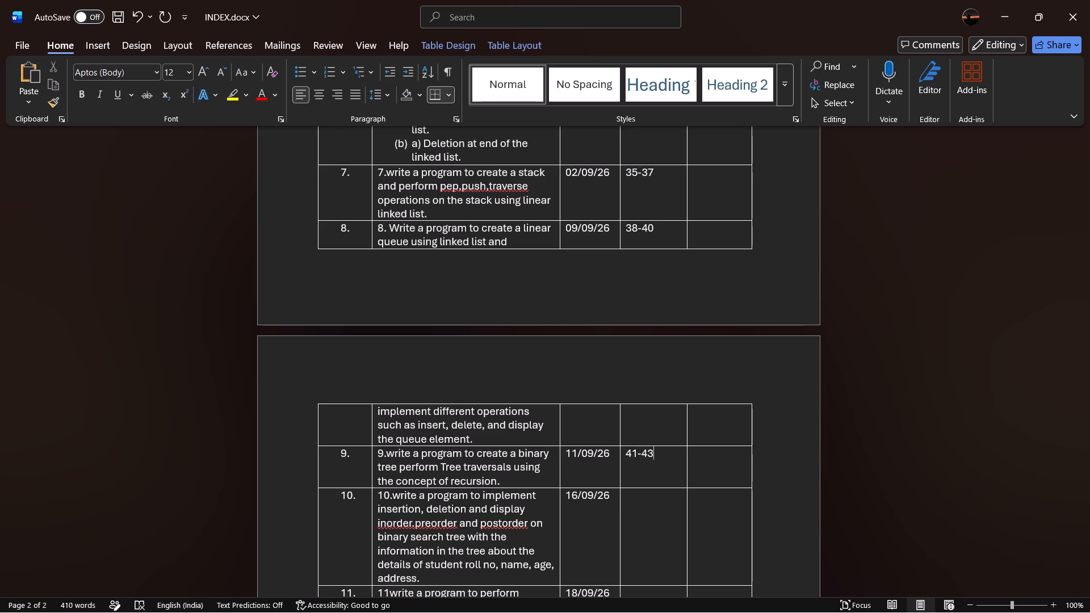
Enter the page range 44-49 for row 10, the binary search tree program, in the Page No. column.
{"action": "key", "text": "Down"}
{"action": "type", "text": "44"}
{"action": "type", "text": "-4"}
{"action": "key", "text": "9"}
Enter the page range 50-51 for row 11, the insertion sort program, in the Page No. column.
{"action": "key", "text": "Down"}
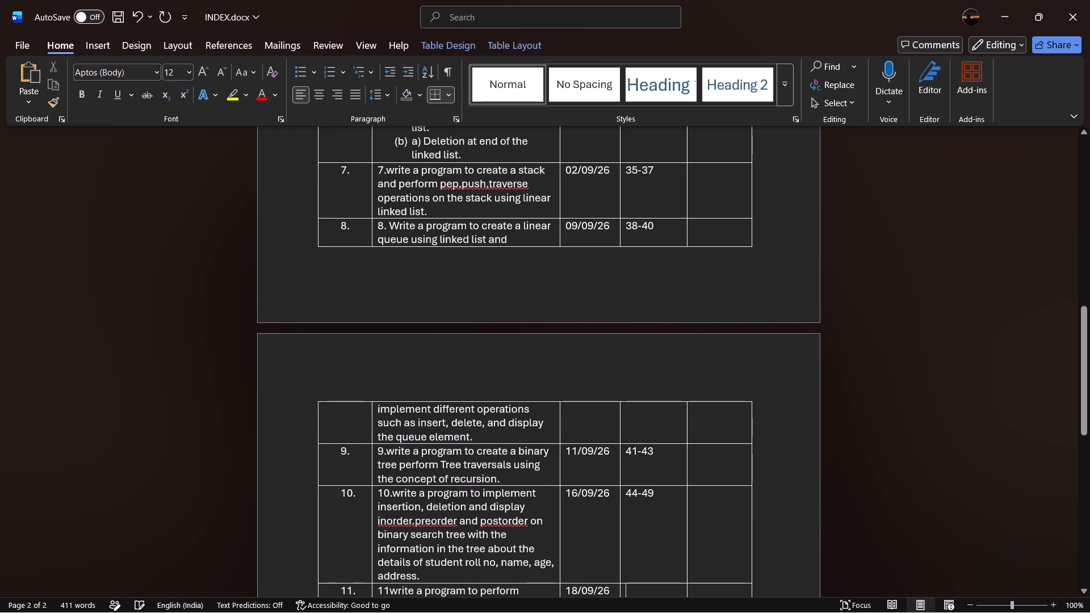
{"action": "scroll", "coordinate": [657, 276], "scroll_direction": "down", "scroll_amount": 2}
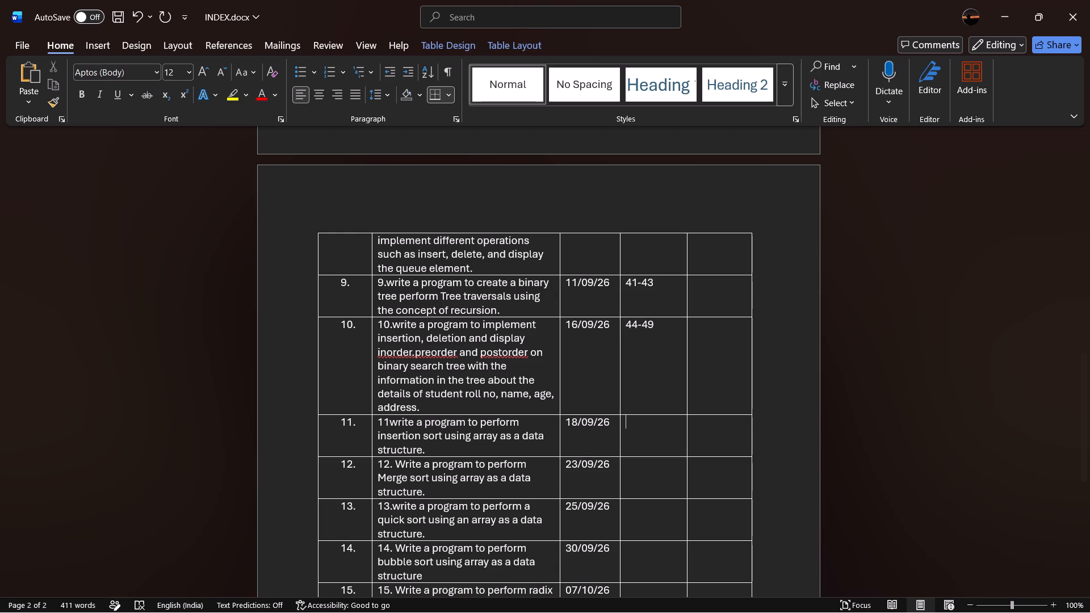
{"action": "type", "text": "50"}
{"action": "key", "text": "minus"}
{"action": "type", "text": "51"}
Enter the page range 52-54 for row 12, the merge sort program, in the Page No. column.
{"action": "key", "text": "Down"}
{"action": "type", "text": "52"}
{"action": "key", "text": "minus"}
{"action": "type", "text": "54"}
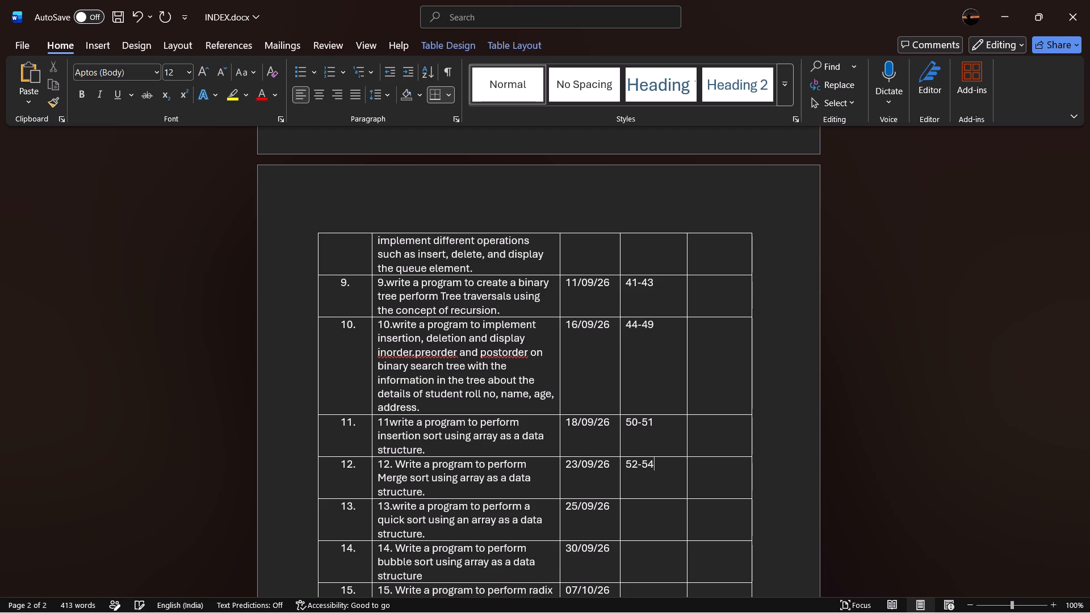
Enter the page range 55-57 for row 13, the quick sort program, in the Page No. column.
{"action": "key", "text": "Down"}
{"action": "type", "text": "55"}
{"action": "type", "text": "--"}
{"action": "key", "text": "BackSpace"}
{"action": "type", "text": "57"}
Enter the page range 58-59 for row 14, the bubble sort program, in the Page No. column.
{"action": "key", "text": "Down"}
{"action": "scroll", "coordinate": [657, 276], "scroll_direction": "down", "scroll_amount": 1}
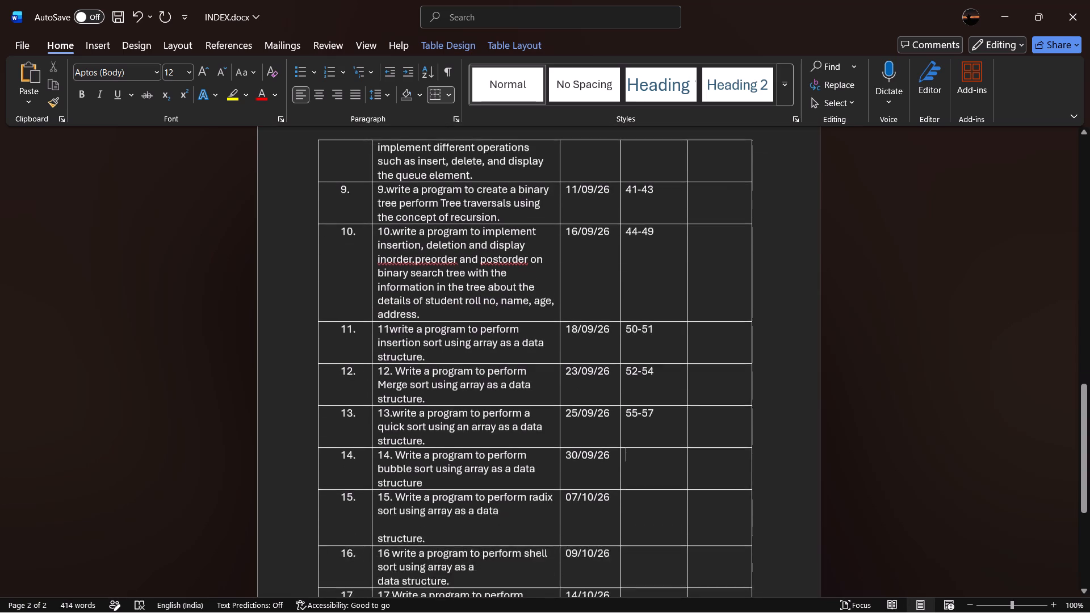
{"action": "scroll", "coordinate": [657, 276], "scroll_direction": "down", "scroll_amount": 1}
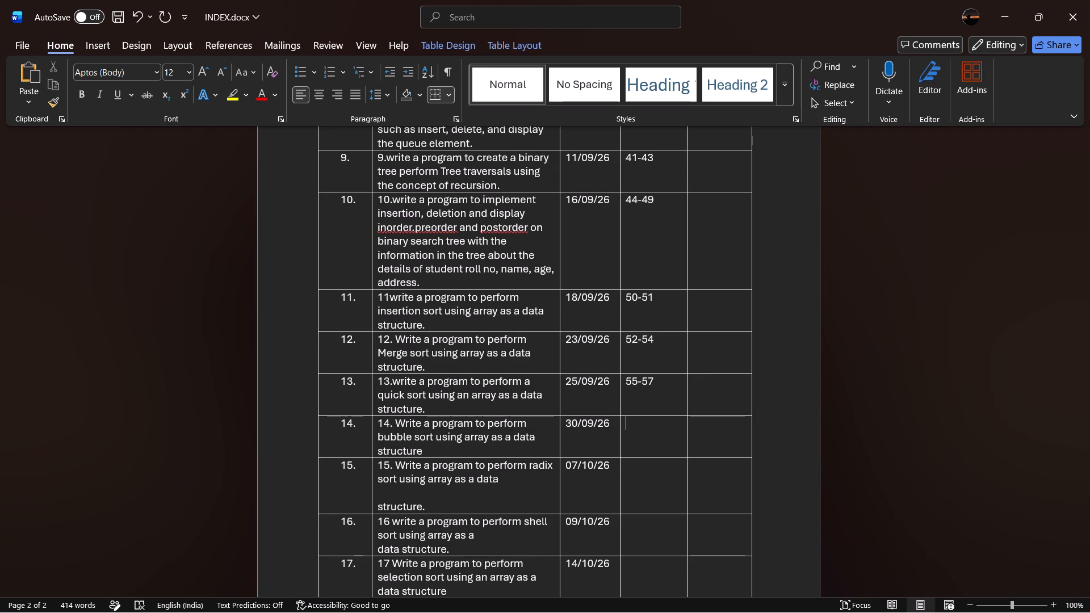
{"action": "type", "text": "58"}
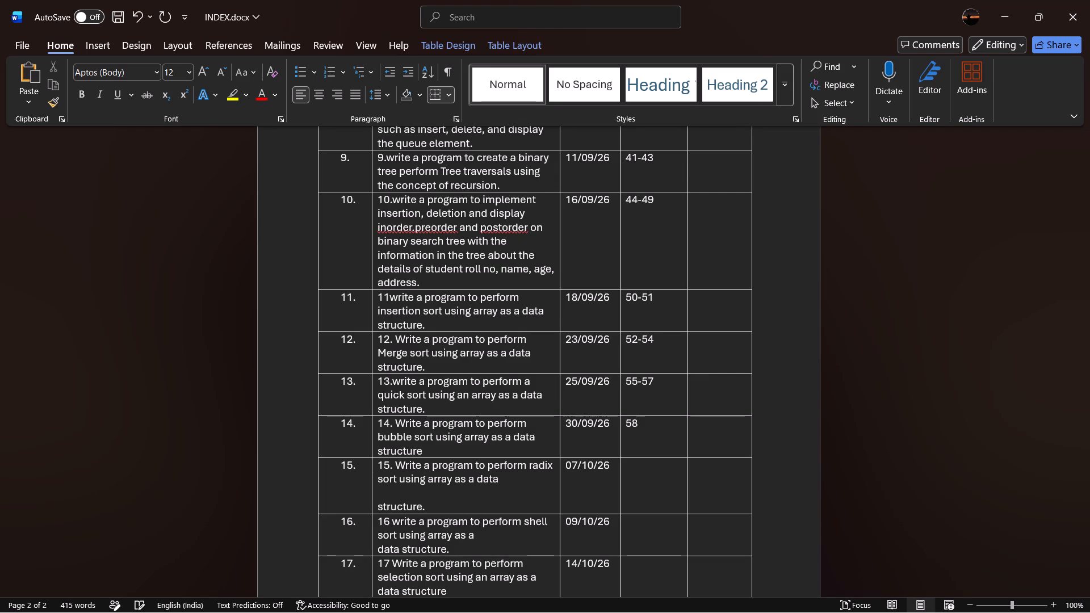
{"action": "key", "text": "minus"}
{"action": "key", "text": "5"}
{"action": "key", "text": "9"}
Enter the page range 60-62 for row 15, the radix sort program, in the Page No. column.
{"action": "key", "text": "Down"}
{"action": "type", "text": "60"}
{"action": "type", "text": "-063"}
{"action": "key", "text": "BackSpace"}
{"action": "key", "text": "BackSpace"}
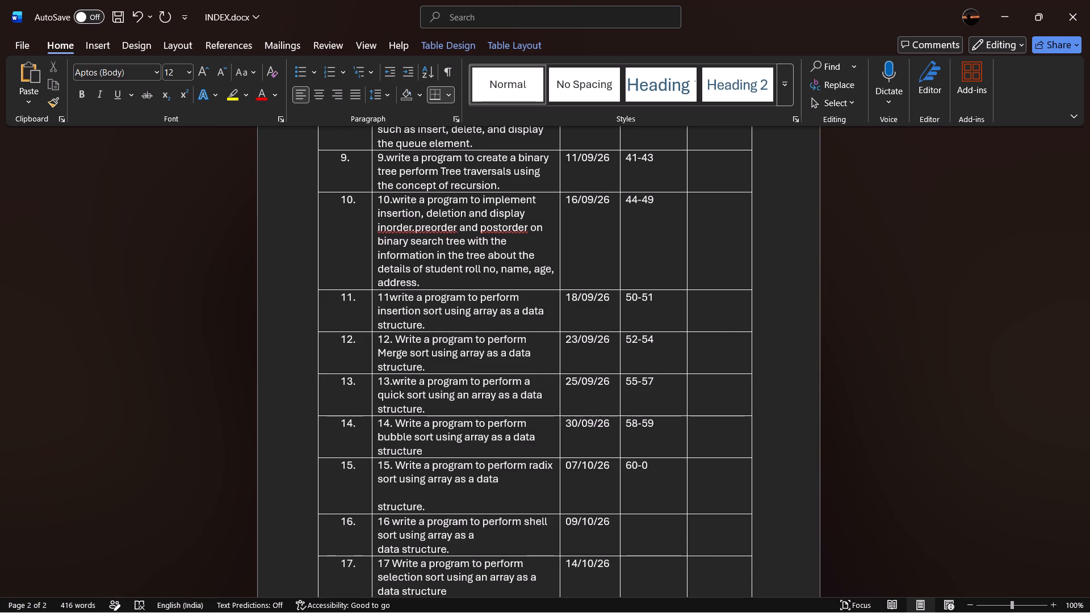
{"action": "key", "text": "BackSpace"}
{"action": "type", "text": "62"}
Enter the page range 63-64 for row 16, the shell sort program, in the Page No. column.
{"action": "key", "text": "Down"}
{"action": "type", "text": "632"}
{"action": "key", "text": "BackSpace"}
{"action": "key", "text": "minus"}
{"action": "type", "text": "64"}
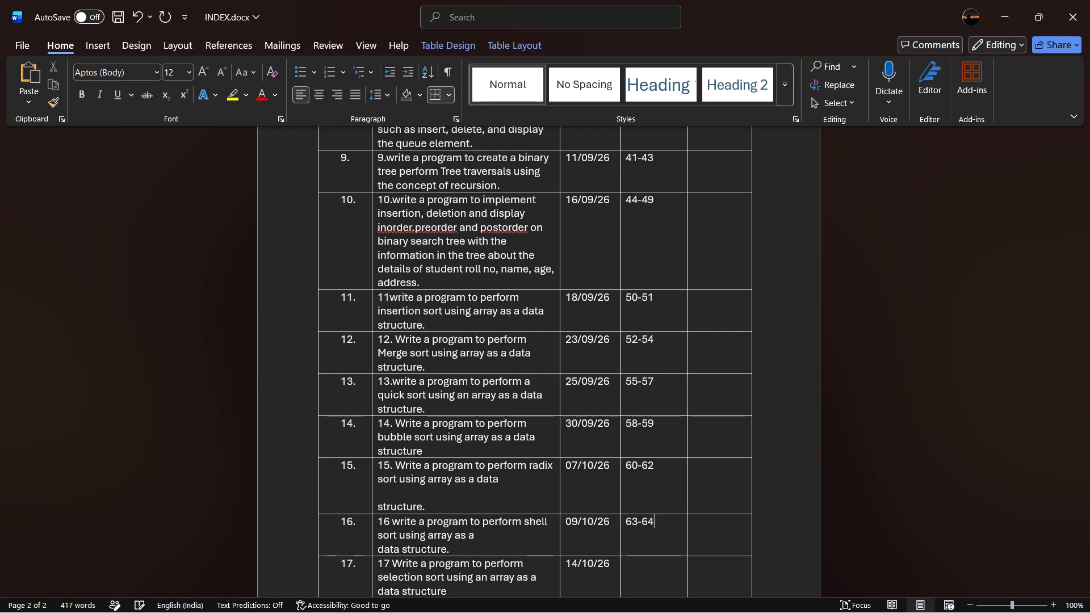
Fill in the Page No. cell for row 17, the selection sort program.
{"action": "key", "text": "Down"}
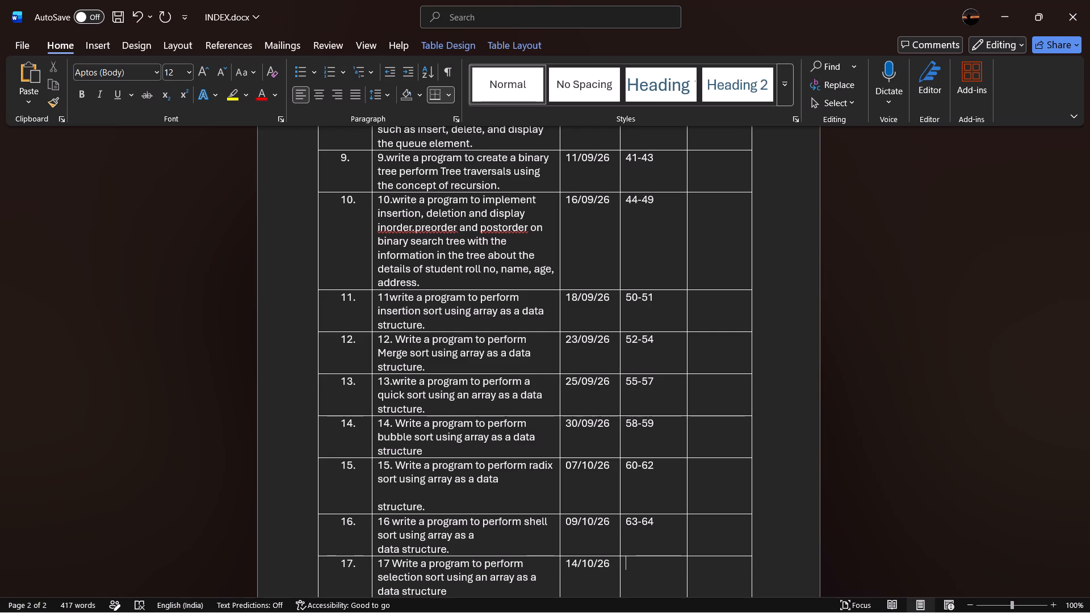
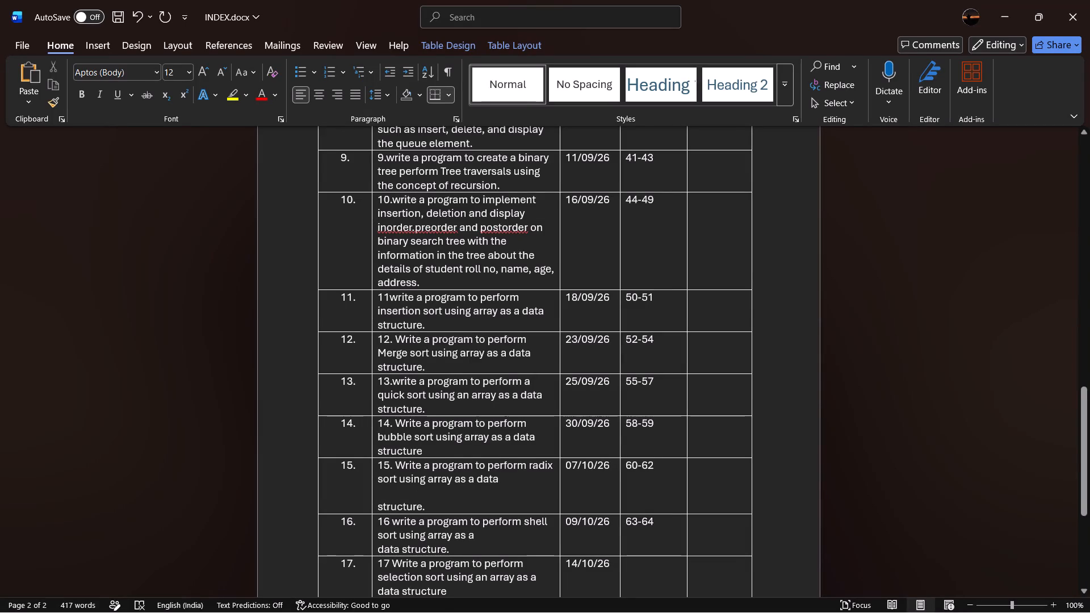
Enter the page range 65-66 for row 17, the selection sort program, in the Page No. column.
{"action": "key", "text": "Down"}
{"action": "key", "text": "Down"}
{"action": "key", "text": "Down"}
{"action": "key", "text": "Down"}
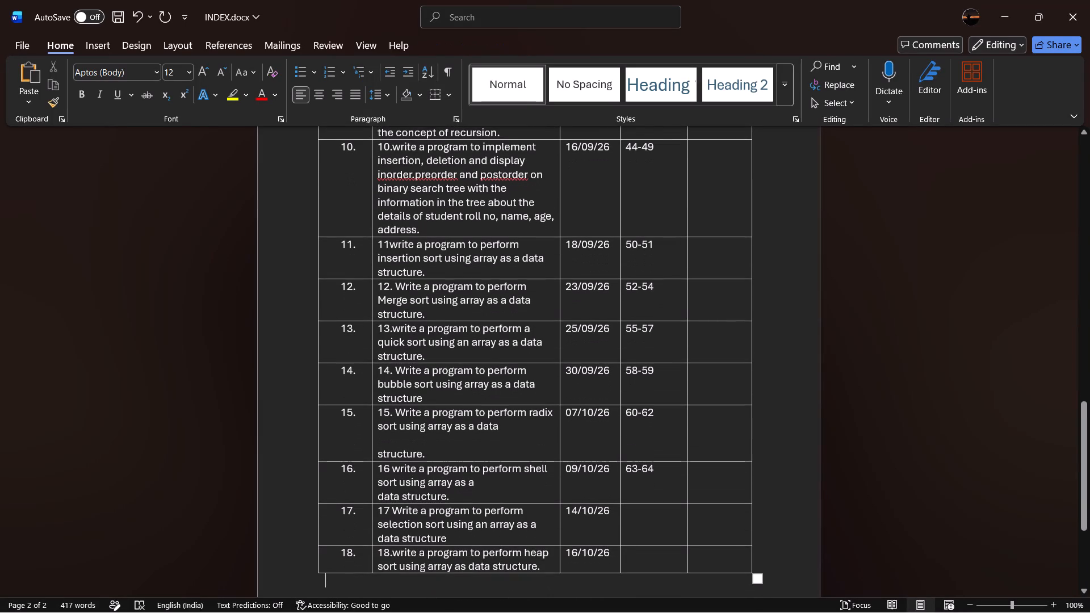
{"action": "key", "text": "Up"}
{"action": "key", "text": "Up"}
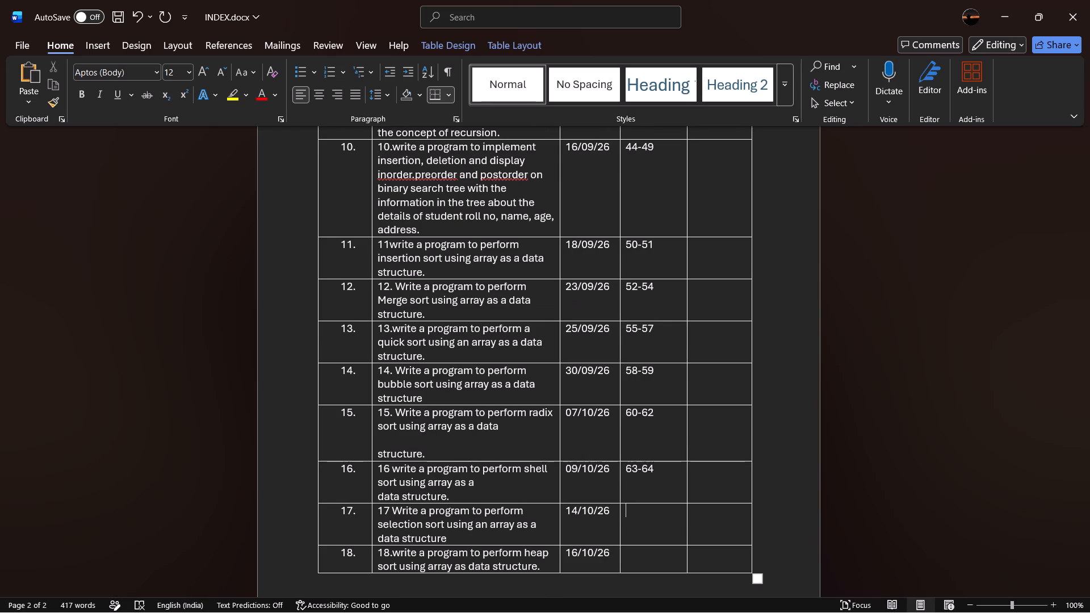
{"action": "type", "text": "65"}
{"action": "key", "text": "minus"}
{"action": "key", "text": "BackSpace"}
{"action": "key", "text": "BackSpace"}
{"action": "key", "text": "BackSpace"}
{"action": "type", "text": "65"}
{"action": "key", "text": "minus"}
{"action": "type", "text": "66"}
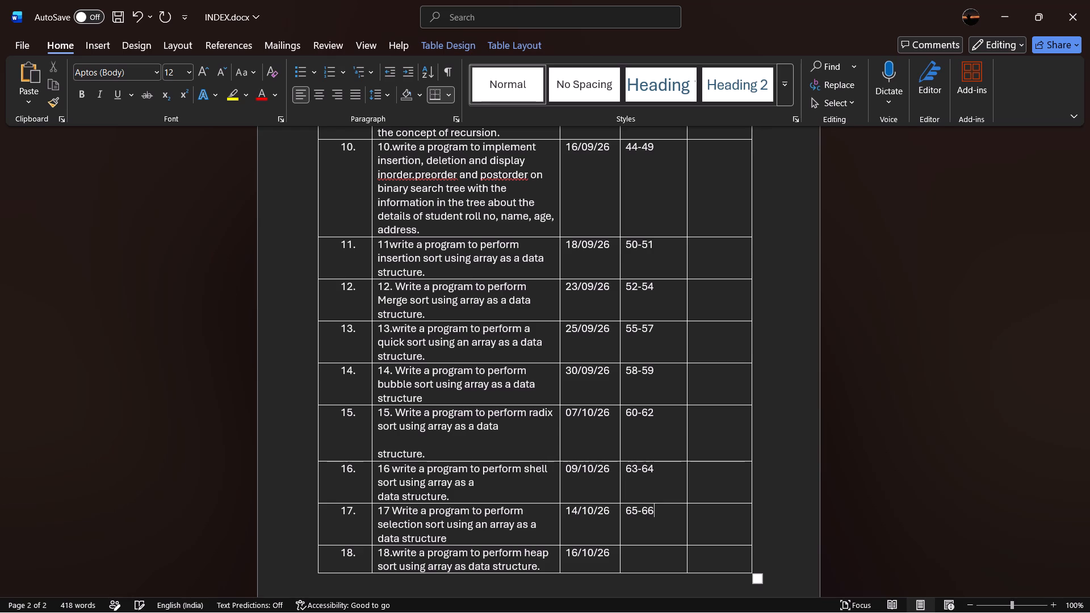
Enter the page range 67-69 for row 18, the heap sort program, in the Page No. column.
{"action": "key", "text": "Down"}
{"action": "type", "text": "67-"}
{"action": "type", "text": "69"}
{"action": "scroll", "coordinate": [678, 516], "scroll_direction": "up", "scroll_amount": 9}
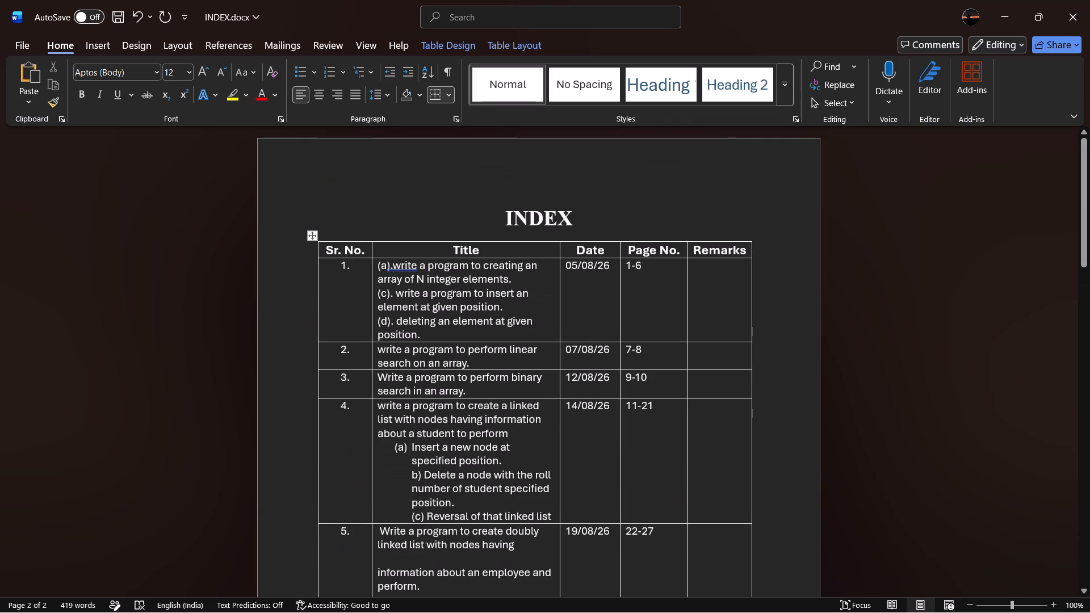
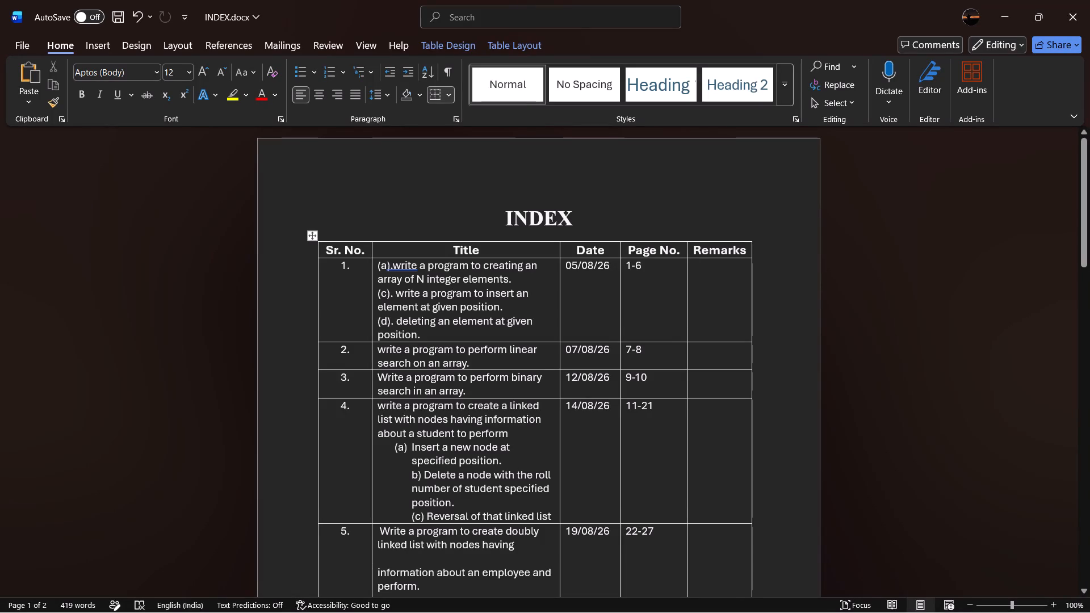
Center-align the entire Page No. column of the index table, from the header through row 18.
{"action": "left_click", "coordinate": [651, 258]}
{"action": "left_click_drag", "start_coordinate": [649, 254], "coordinate": [634, 405]}
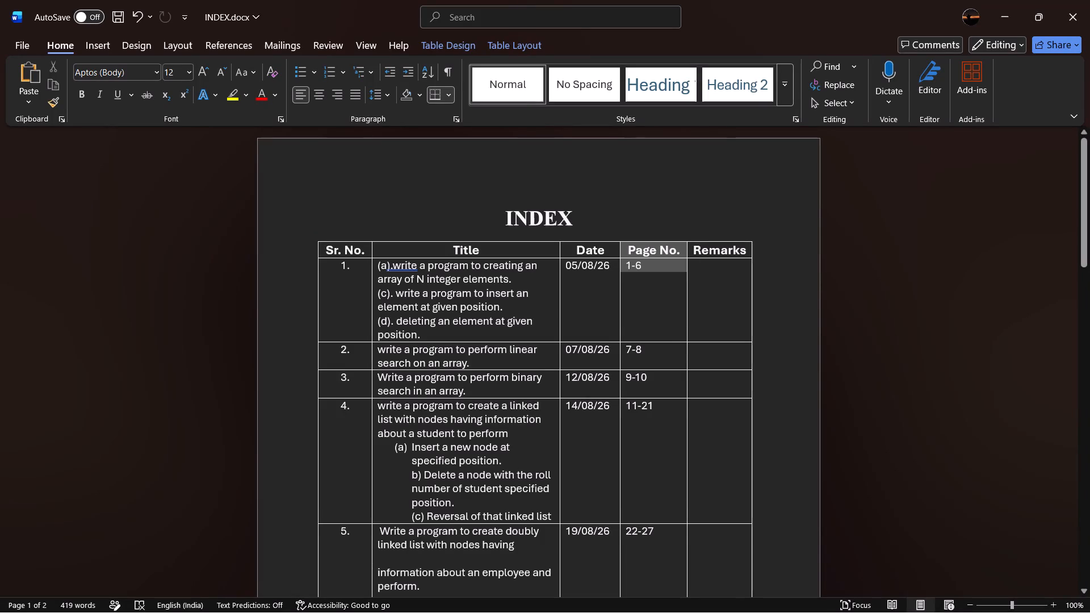
{"action": "left_click_drag", "start_coordinate": [634, 405], "coordinate": [648, 612]}
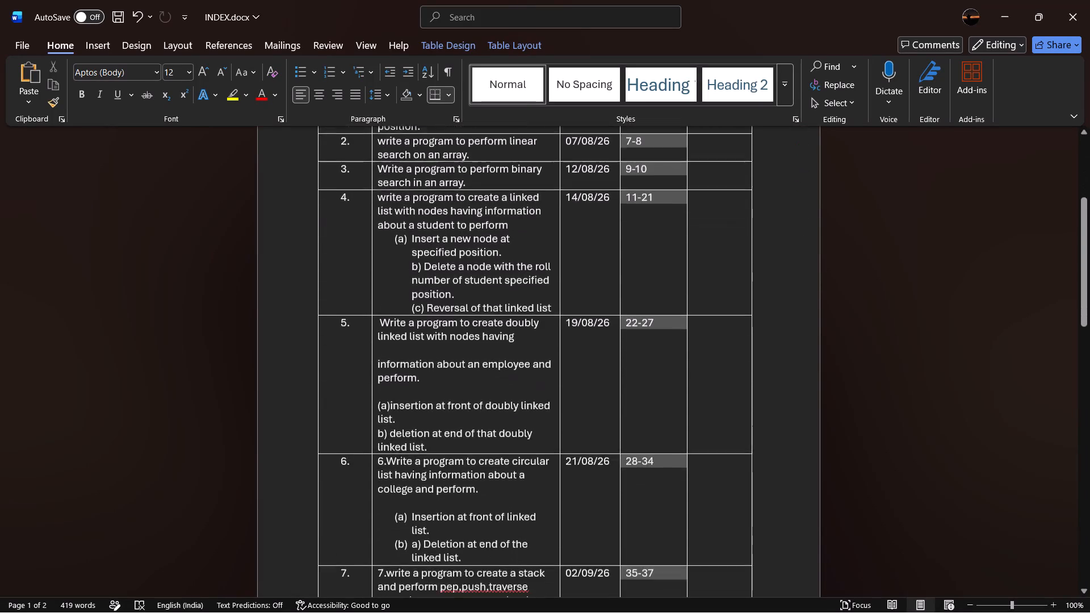
{"action": "left_click_drag", "start_coordinate": [648, 612], "coordinate": [652, 612]}
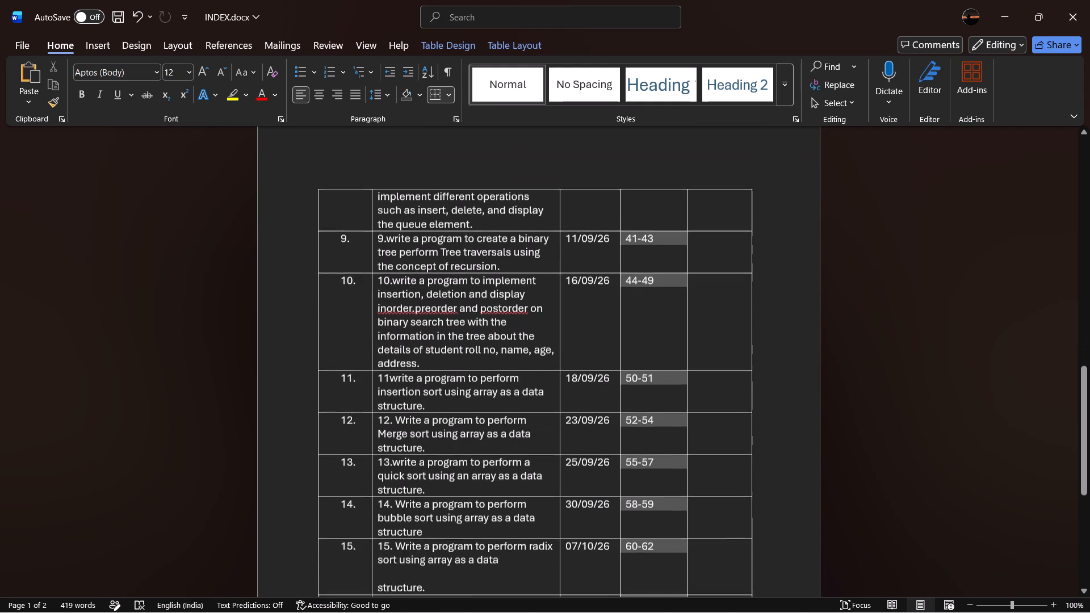
{"action": "left_click_drag", "start_coordinate": [652, 612], "coordinate": [657, 492]}
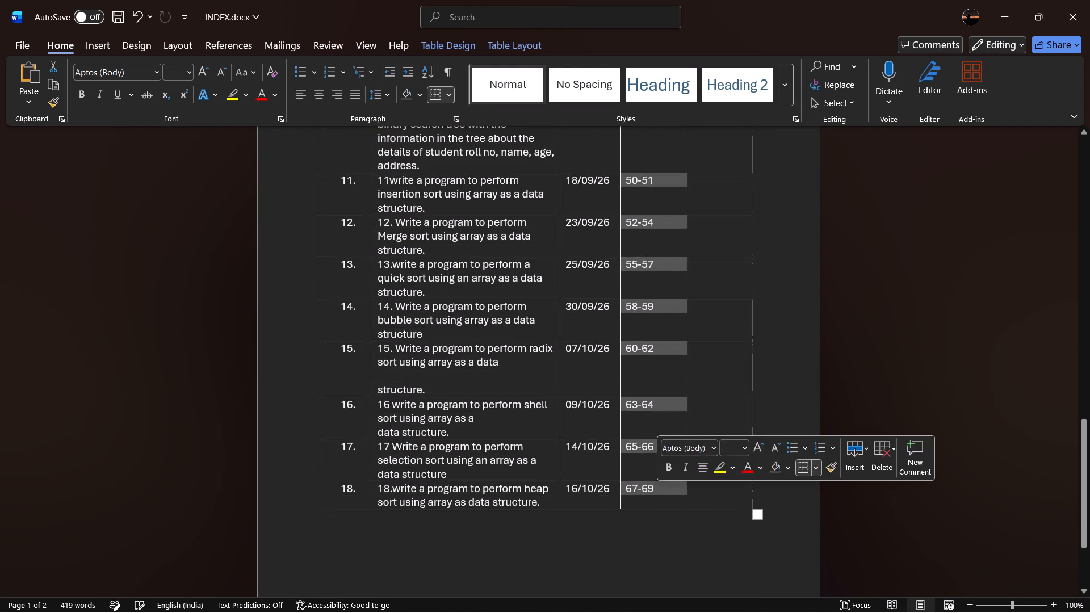
{"action": "left_click", "coordinate": [325, 96]}
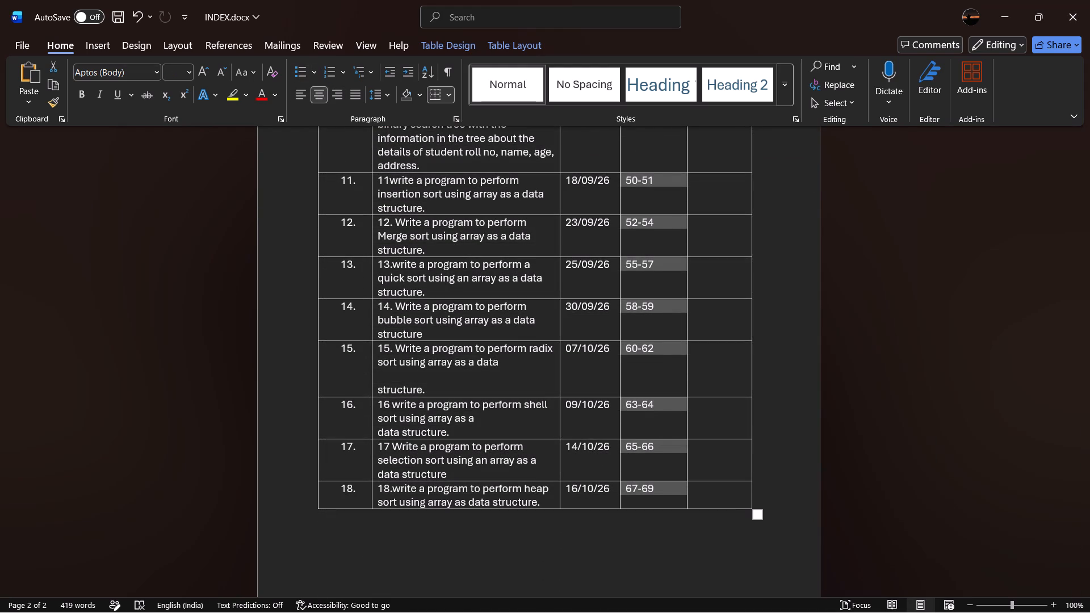
Center-align the entire Date column of the index table, from the header through the last row.
{"action": "scroll", "coordinate": [584, 327], "scroll_direction": "up", "scroll_amount": 6}
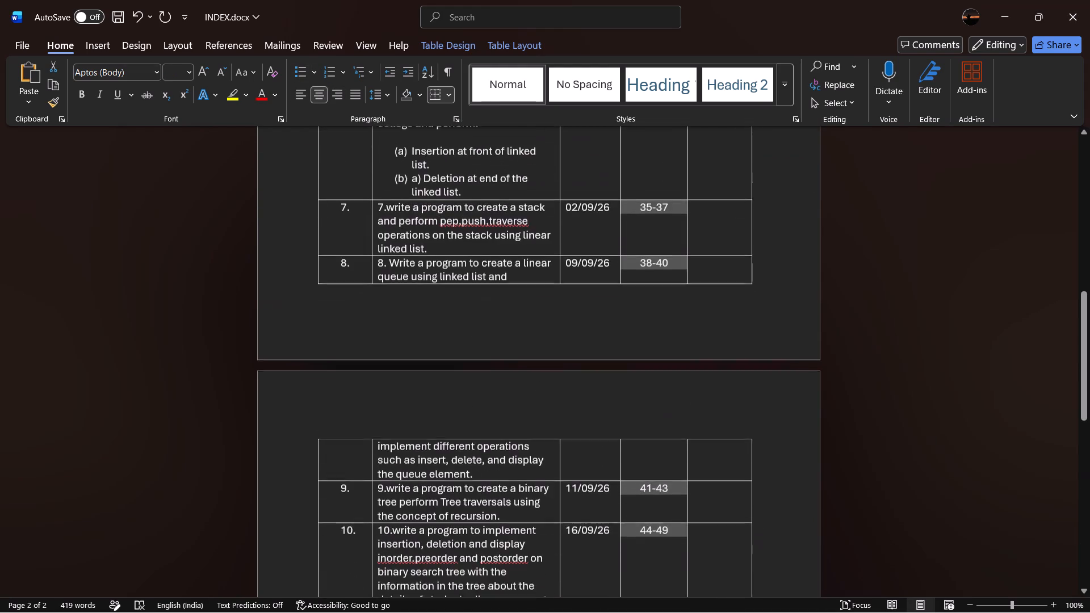
{"action": "scroll", "coordinate": [584, 327], "scroll_direction": "up", "scroll_amount": 4}
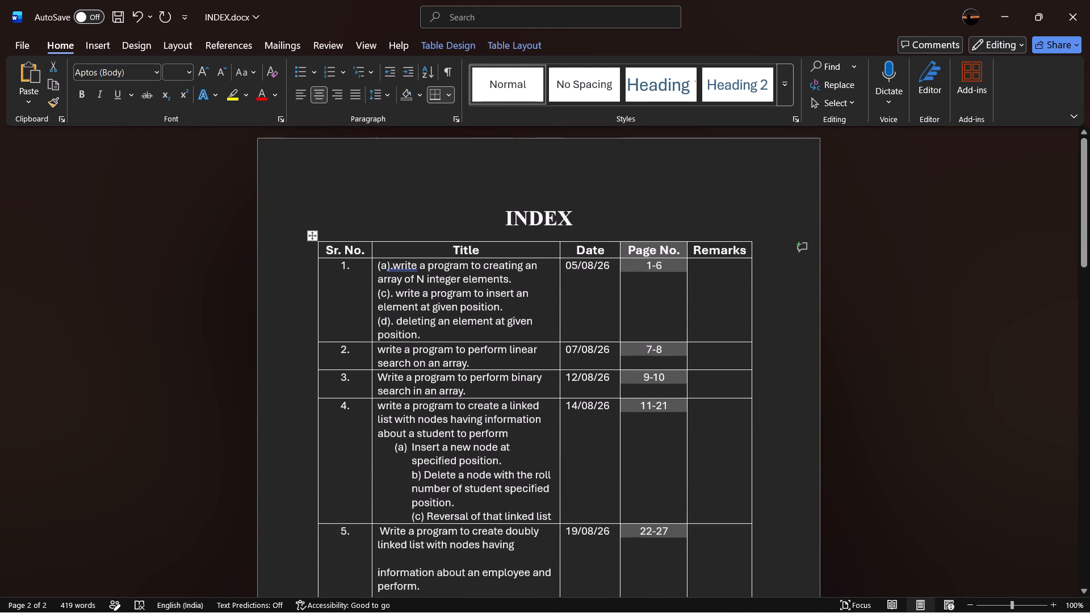
{"action": "scroll", "coordinate": [584, 327], "scroll_direction": "up", "scroll_amount": 1}
{"action": "left_click", "coordinate": [590, 299]}
{"action": "left_click", "coordinate": [586, 245]}
{"action": "left_click", "coordinate": [586, 242]}
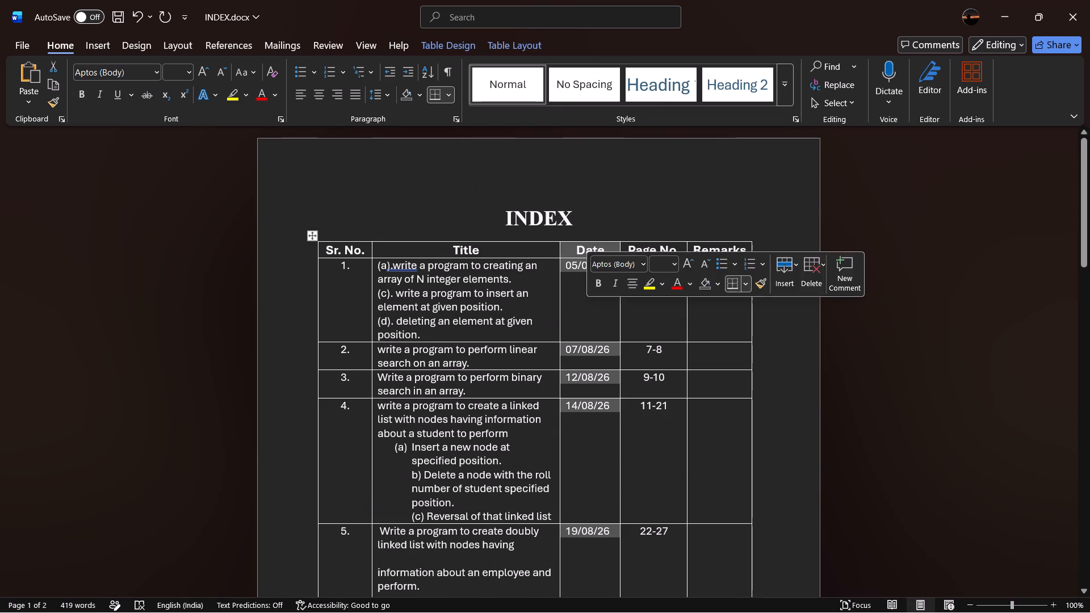
{"action": "left_click", "coordinate": [317, 94]}
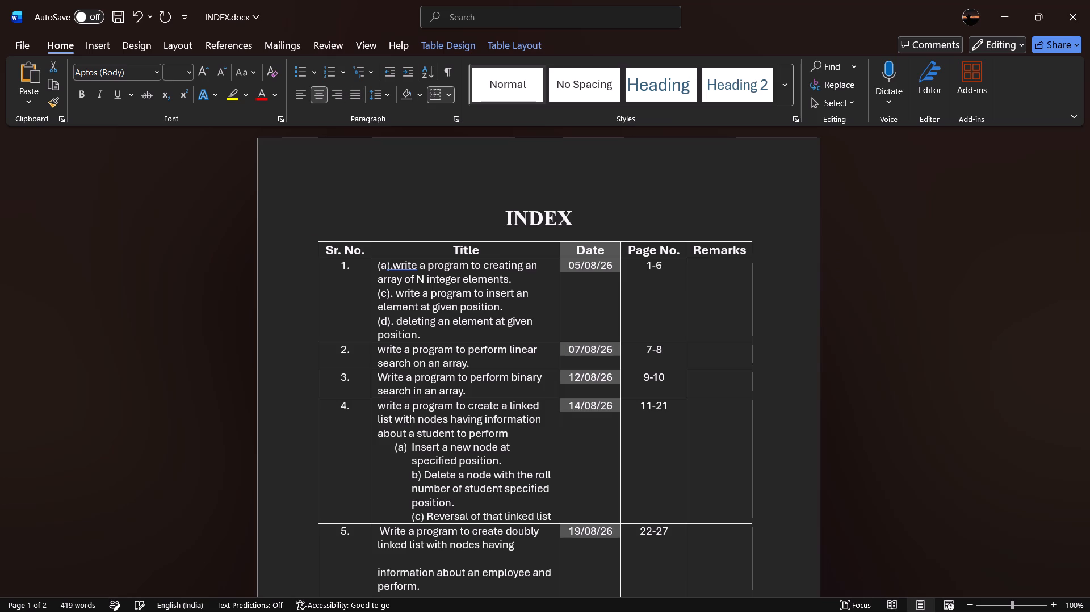
{"action": "left_click", "coordinate": [593, 312]}
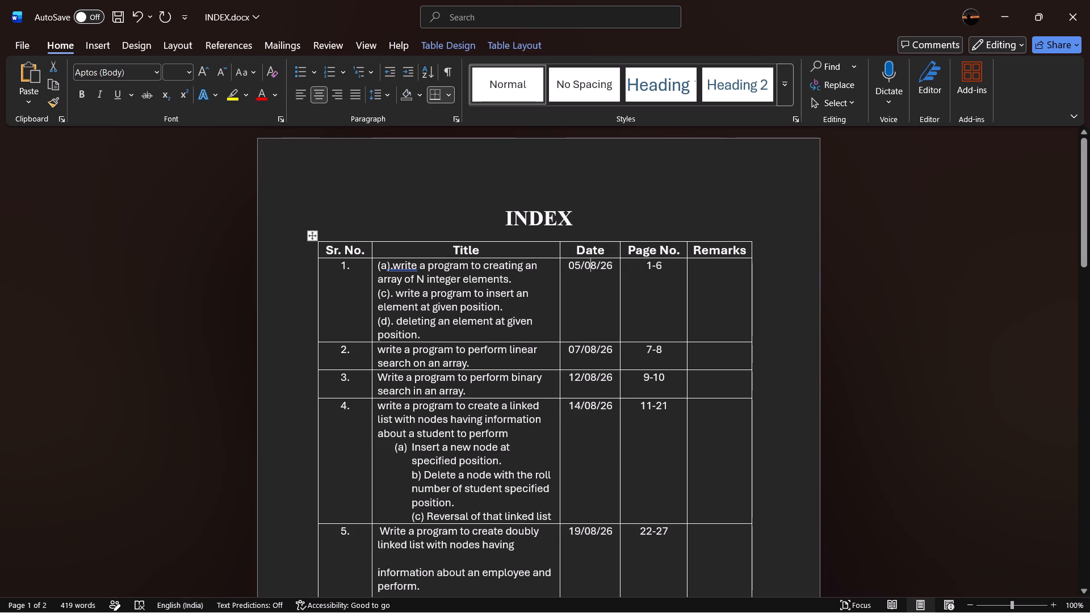
Review the alignment of the Date and Page No. columns across both pages of the table.
{"action": "scroll", "coordinate": [593, 312], "scroll_direction": "down", "scroll_amount": 3}
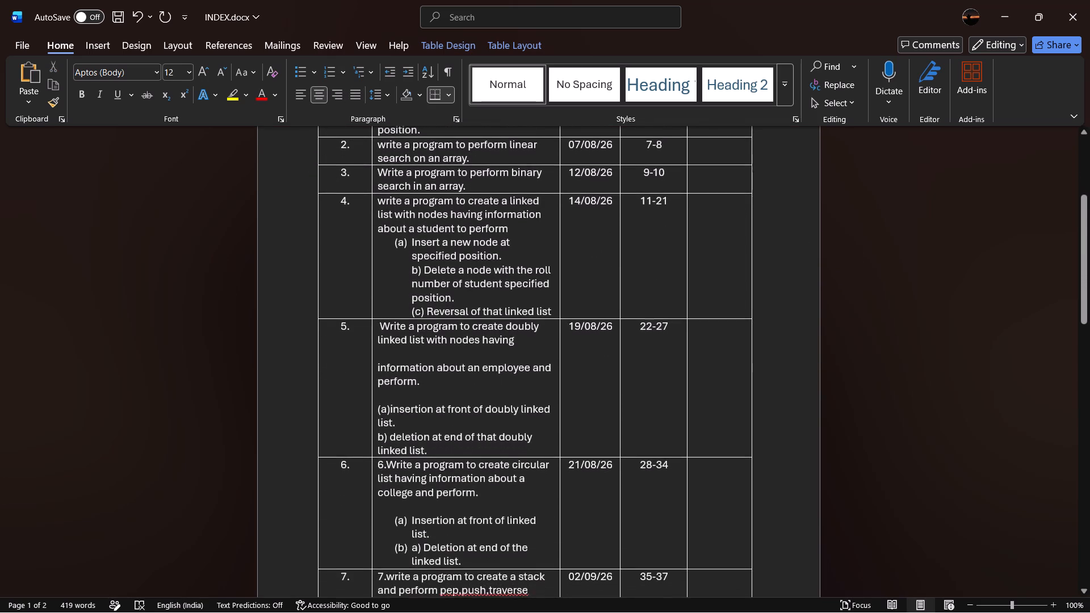
{"action": "scroll", "coordinate": [593, 312], "scroll_direction": "down", "scroll_amount": 4}
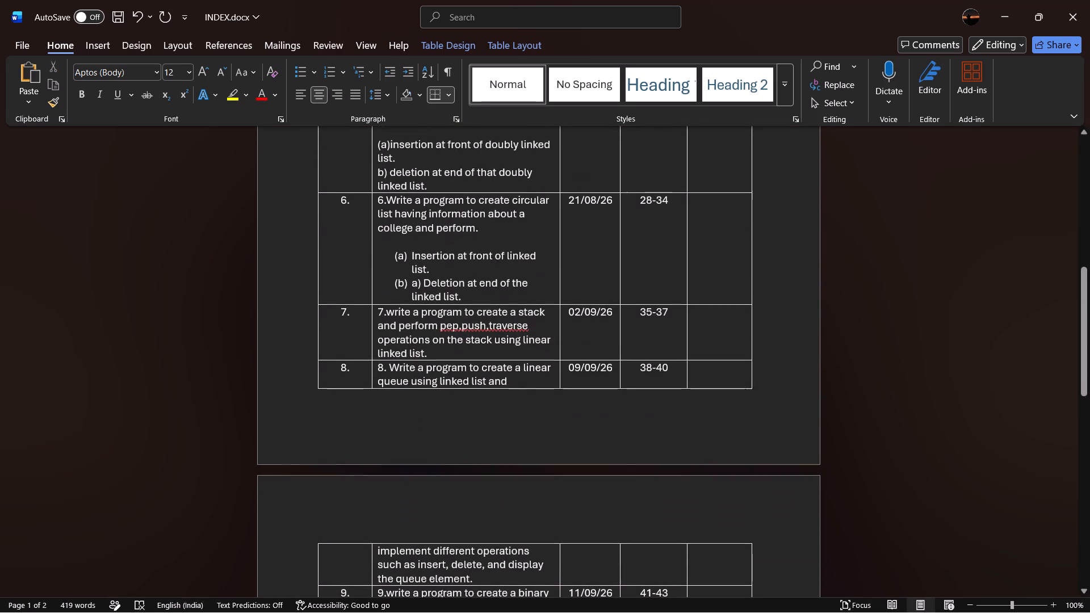
{"action": "scroll", "coordinate": [593, 312], "scroll_direction": "down", "scroll_amount": 4}
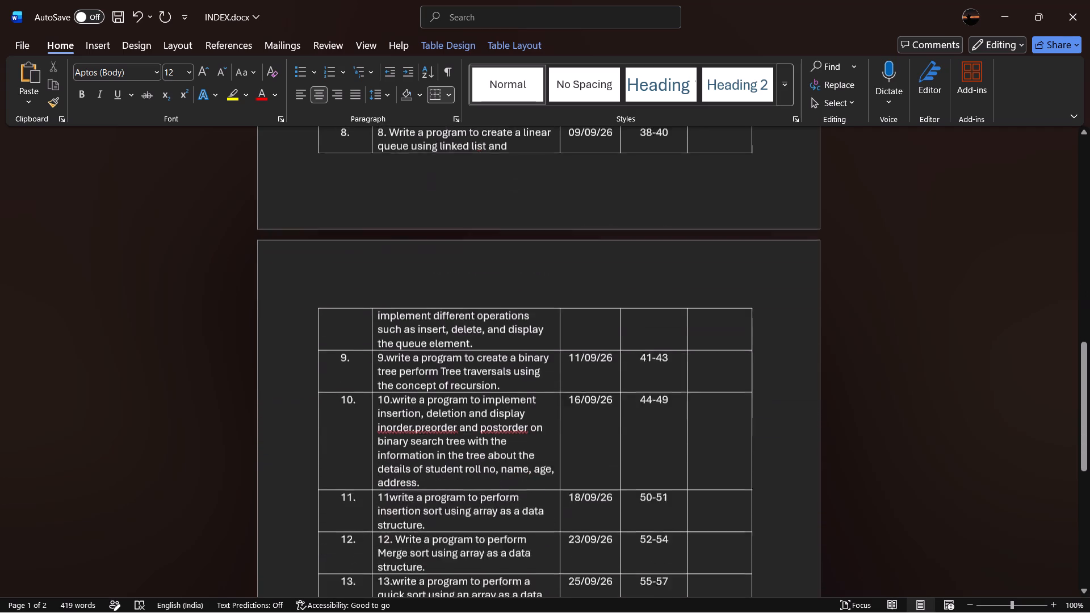
{"action": "scroll", "coordinate": [593, 312], "scroll_direction": "up", "scroll_amount": 5}
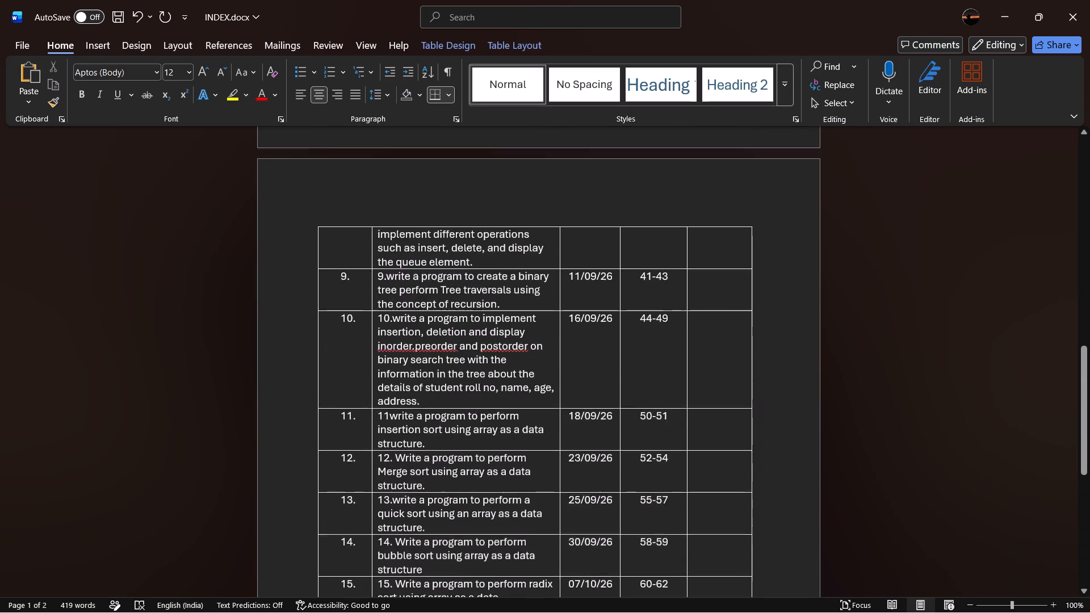
{"action": "scroll", "coordinate": [593, 312], "scroll_direction": "up", "scroll_amount": 6}
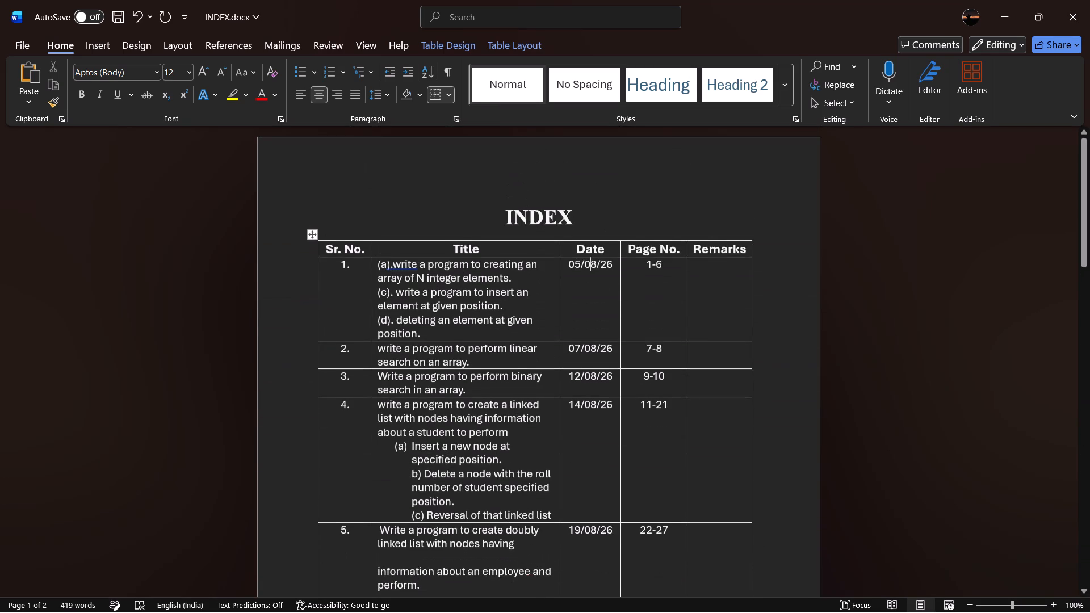
Set the font size of the table's header row, from Sr. No. to Remarks, to 15.
{"action": "left_click_drag", "start_coordinate": [353, 250], "coordinate": [705, 258]}
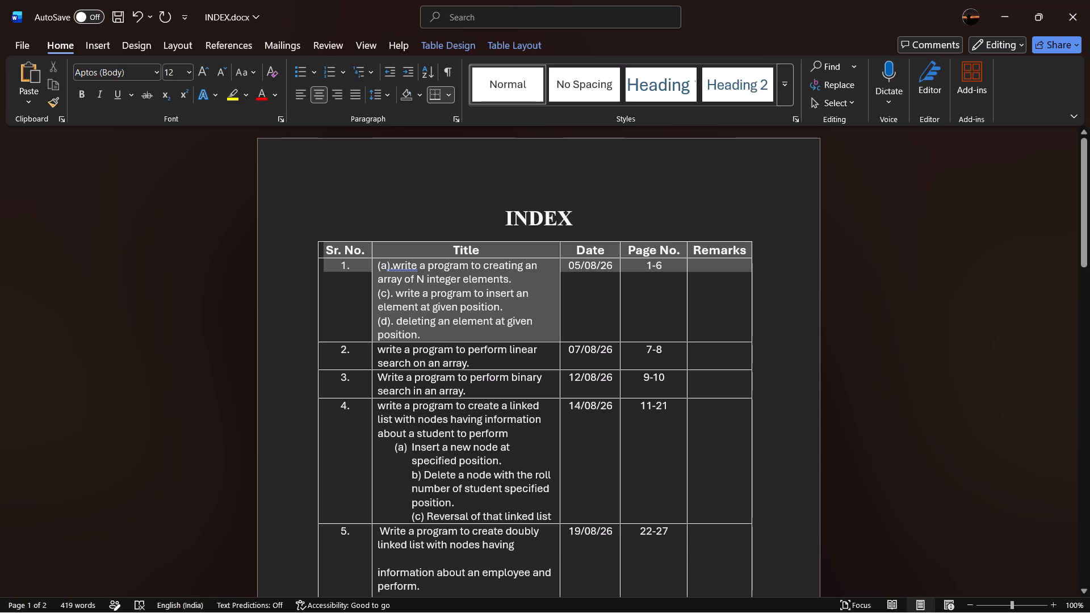
{"action": "left_click_drag", "start_coordinate": [705, 258], "coordinate": [708, 250]}
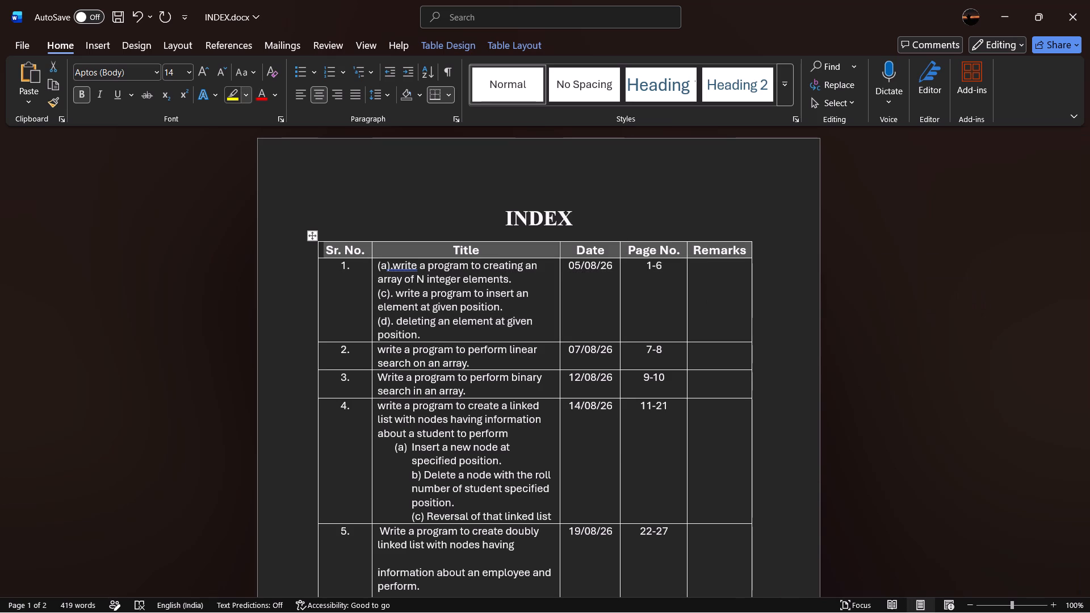
{"action": "left_click", "coordinate": [209, 74]}
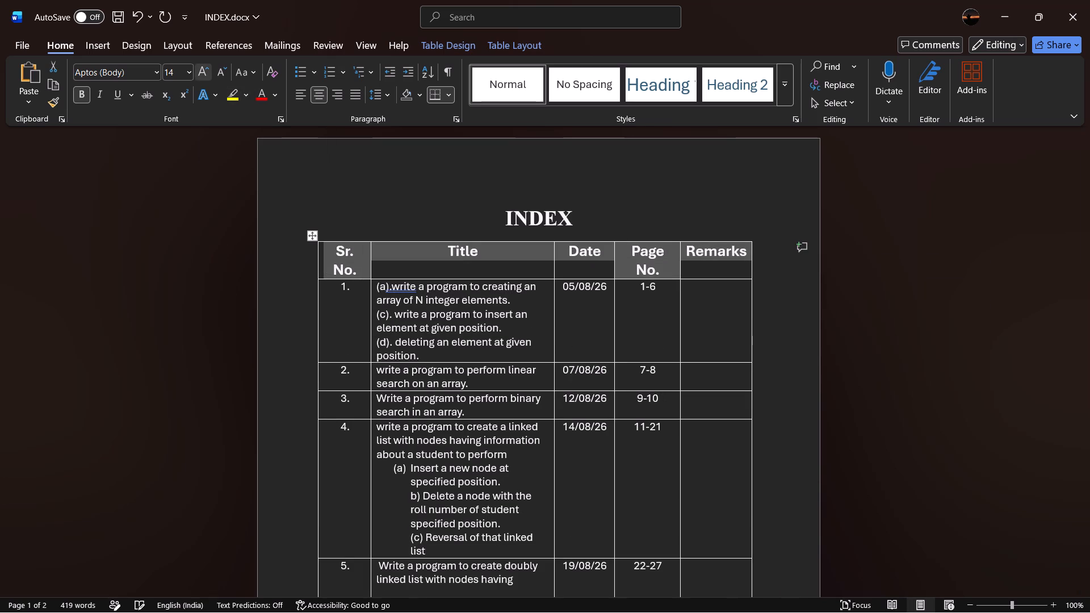
{"action": "left_click", "coordinate": [221, 73]}
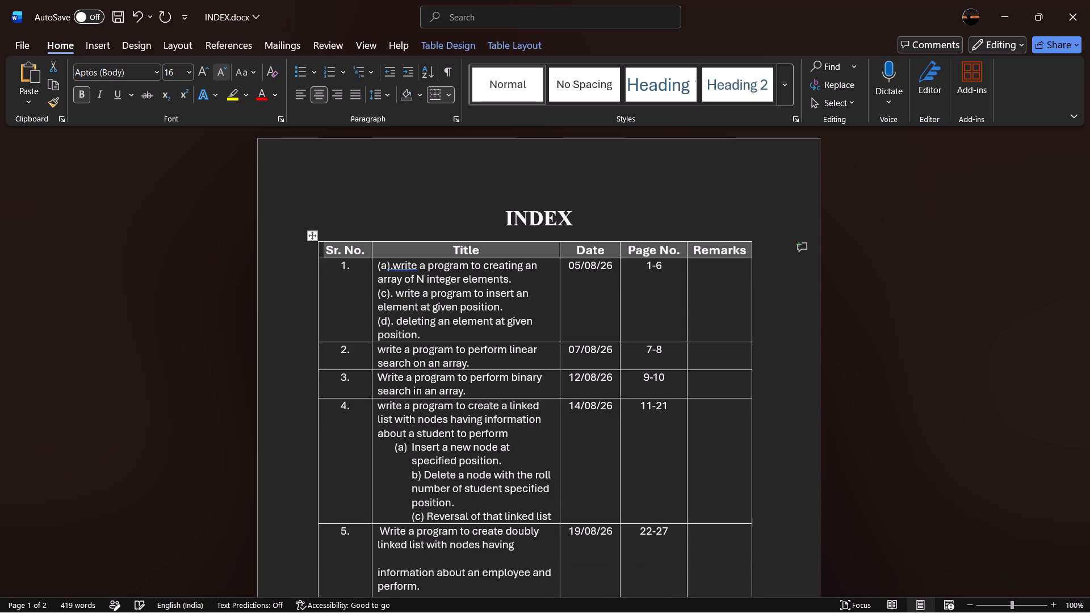
{"action": "left_click", "coordinate": [181, 71]}
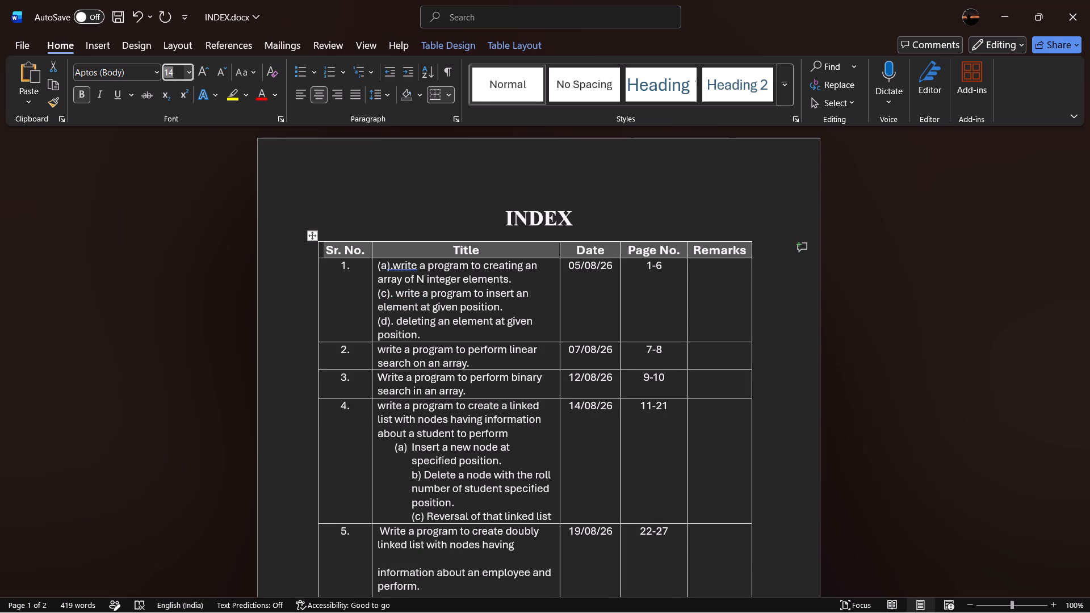
{"action": "type", "text": "15"}
{"action": "key", "text": "Return"}
{"action": "left_click_drag", "start_coordinate": [181, 71], "coordinate": [391, 191]}
{"action": "left_click", "coordinate": [391, 191]}
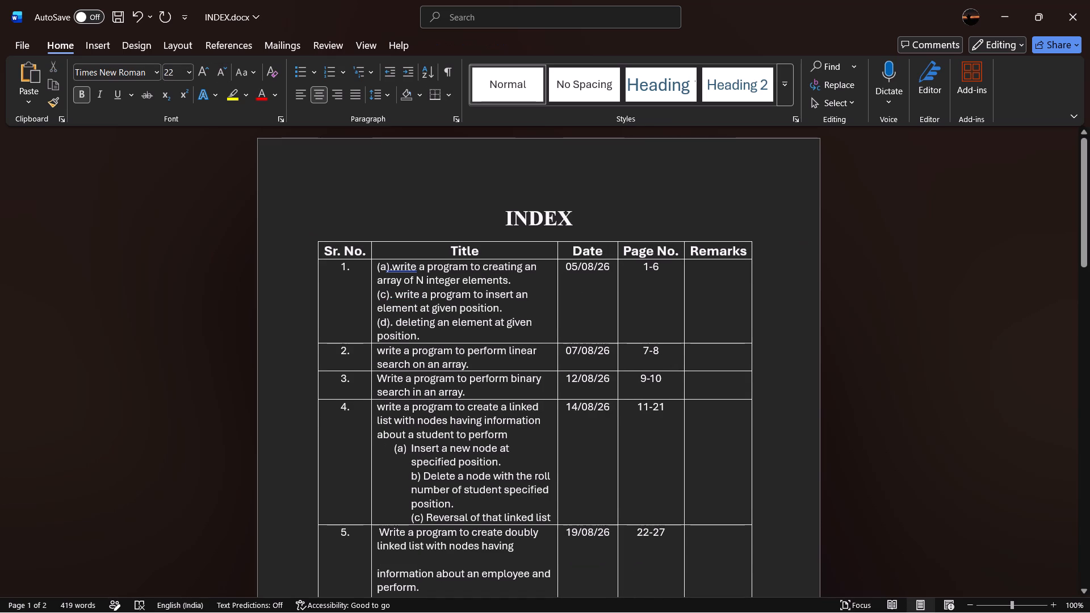
Save a copy of the document as a PDF named INDEX.pdf in the Downloads folder.
{"action": "left_click", "coordinate": [30, 45]}
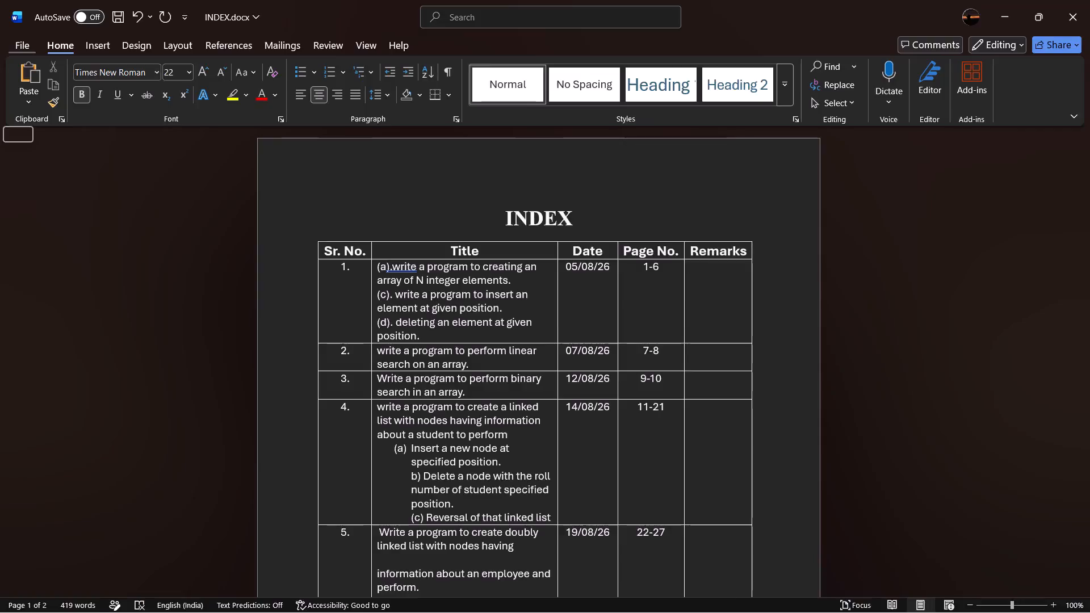
{"action": "left_click", "coordinate": [49, 259]}
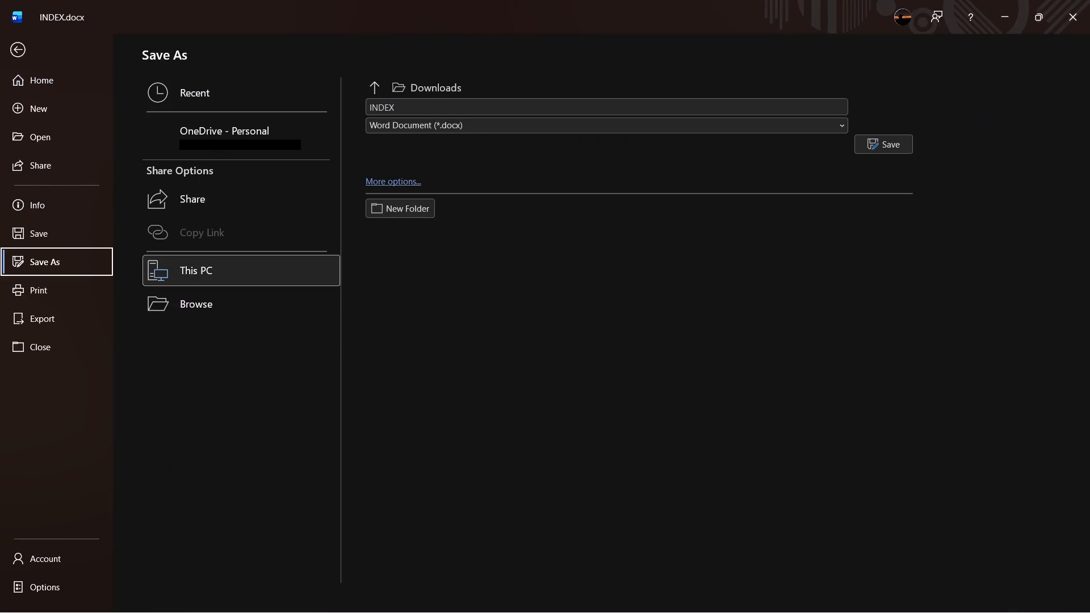
{"action": "left_click", "coordinate": [176, 264]}
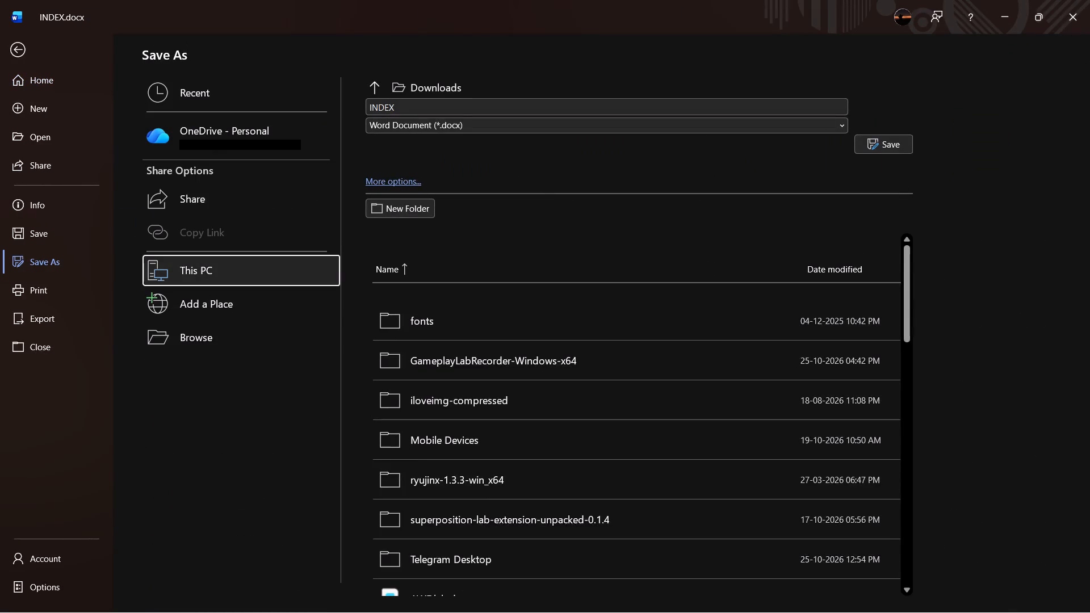
{"action": "left_click", "coordinate": [194, 332]}
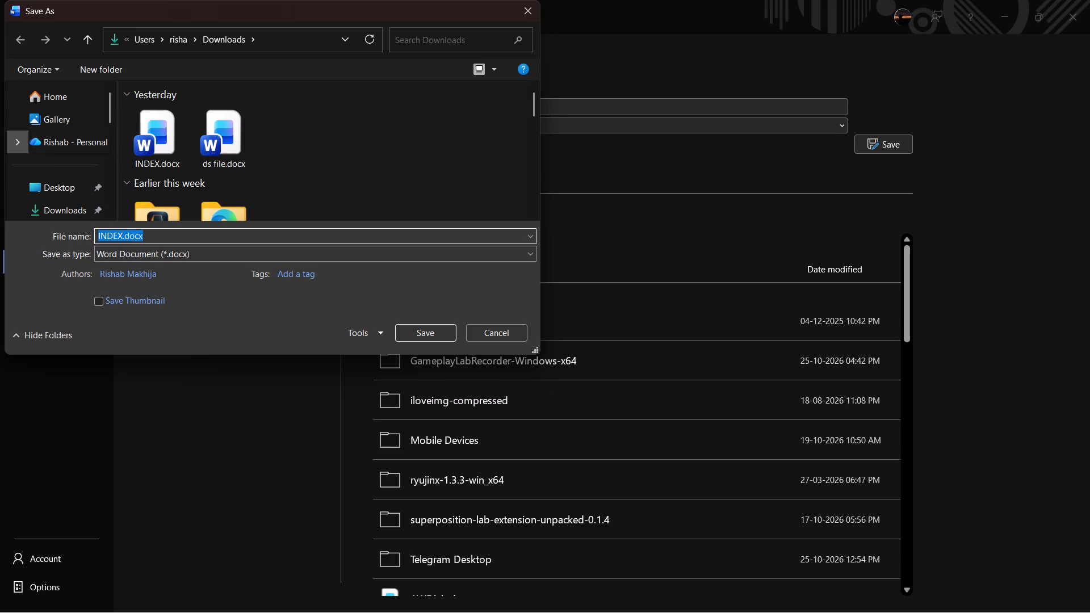
{"action": "left_click", "coordinate": [69, 194]}
{"action": "left_click", "coordinate": [69, 205]}
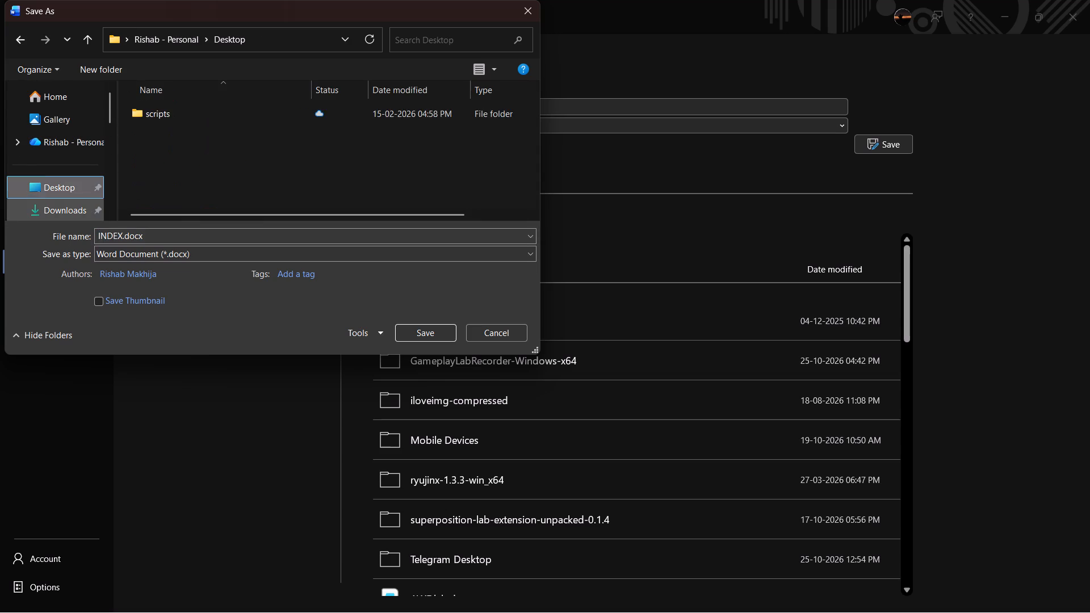
{"action": "left_click", "coordinate": [149, 258]}
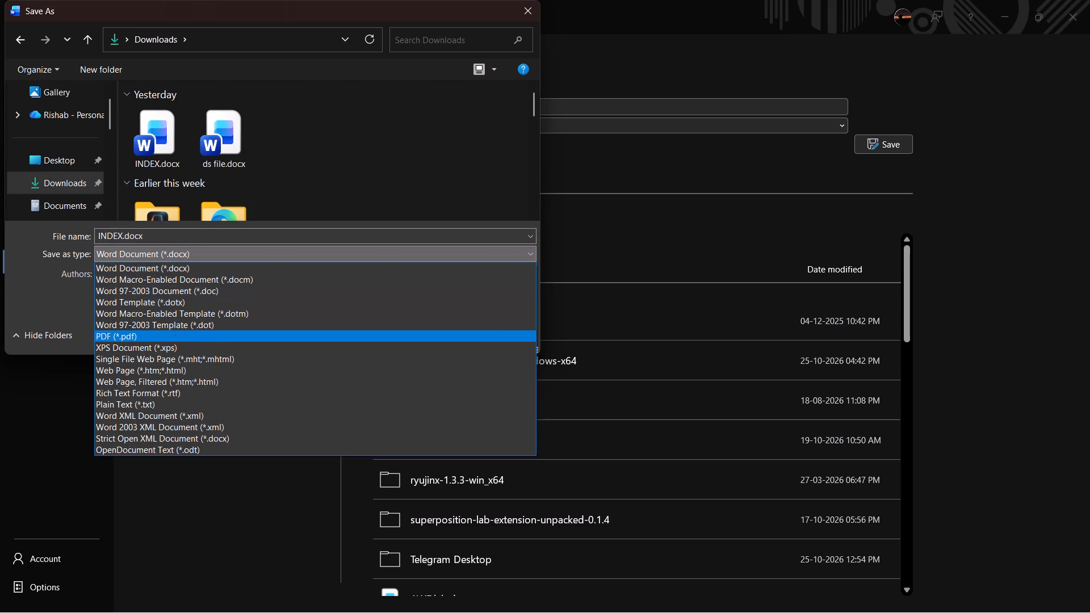
{"action": "left_click", "coordinate": [139, 333]}
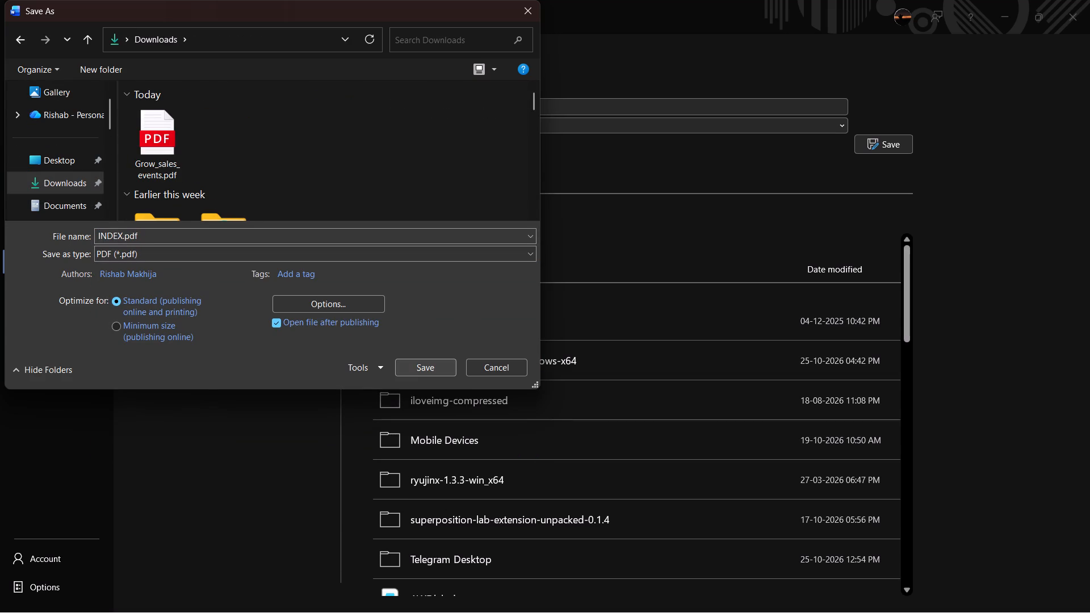
{"action": "left_click", "coordinate": [430, 370]}
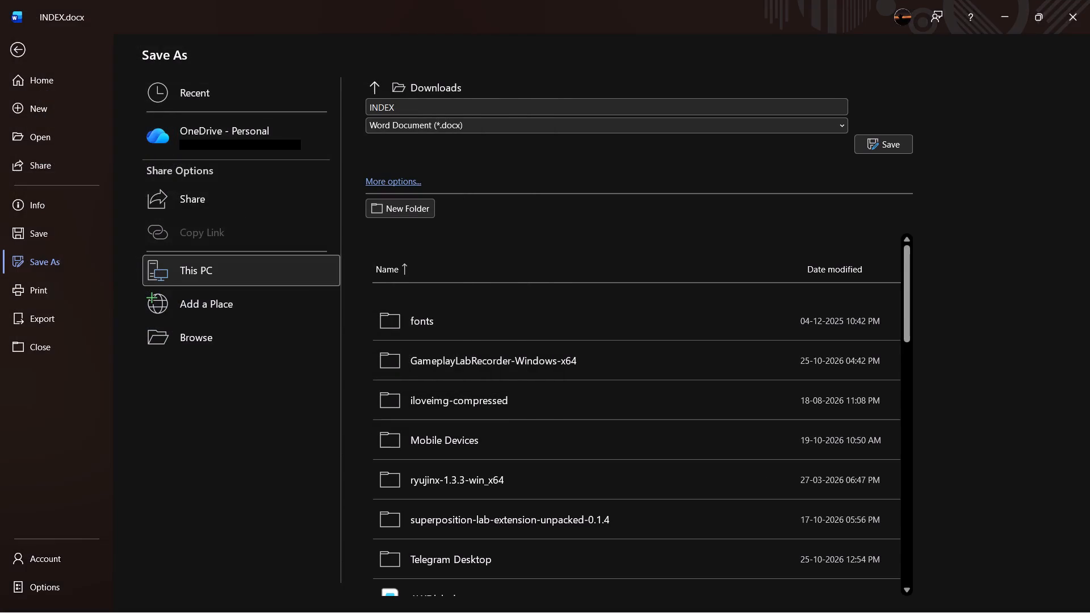
Search the computer for WhatsApp and open the app.
{"action": "key", "text": "w"}
{"action": "key", "text": "Return"}
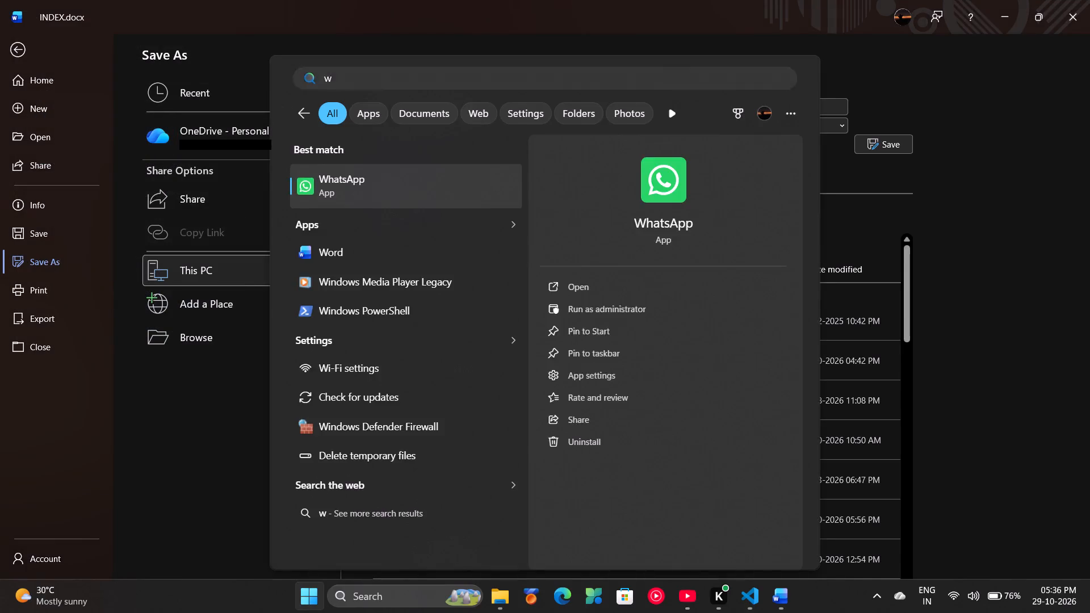
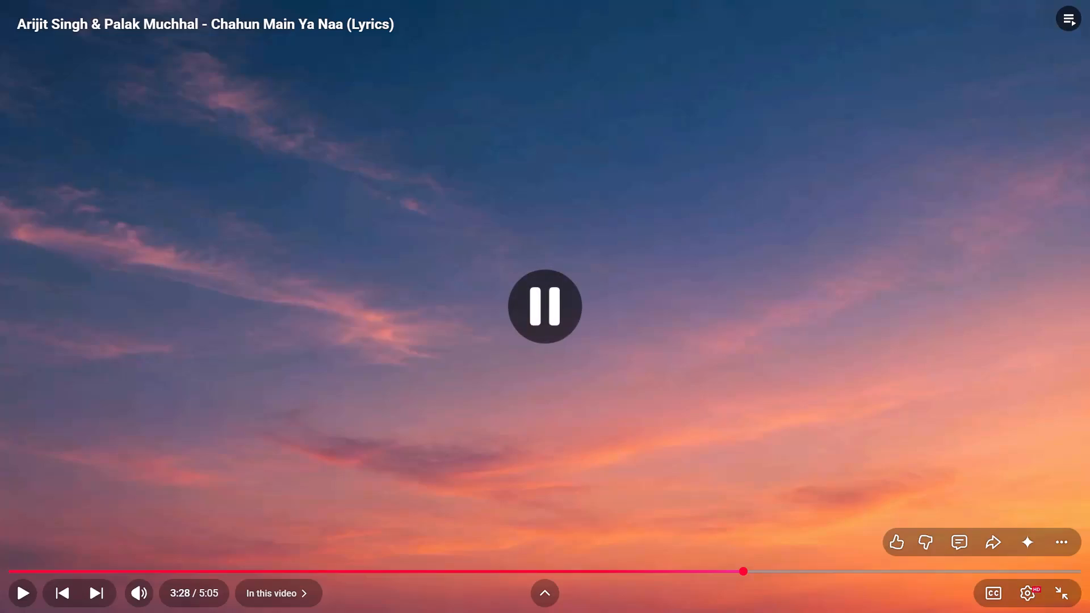
Exit the video's full-screen view and close the YouTube window.
{"action": "key", "text": "f"}
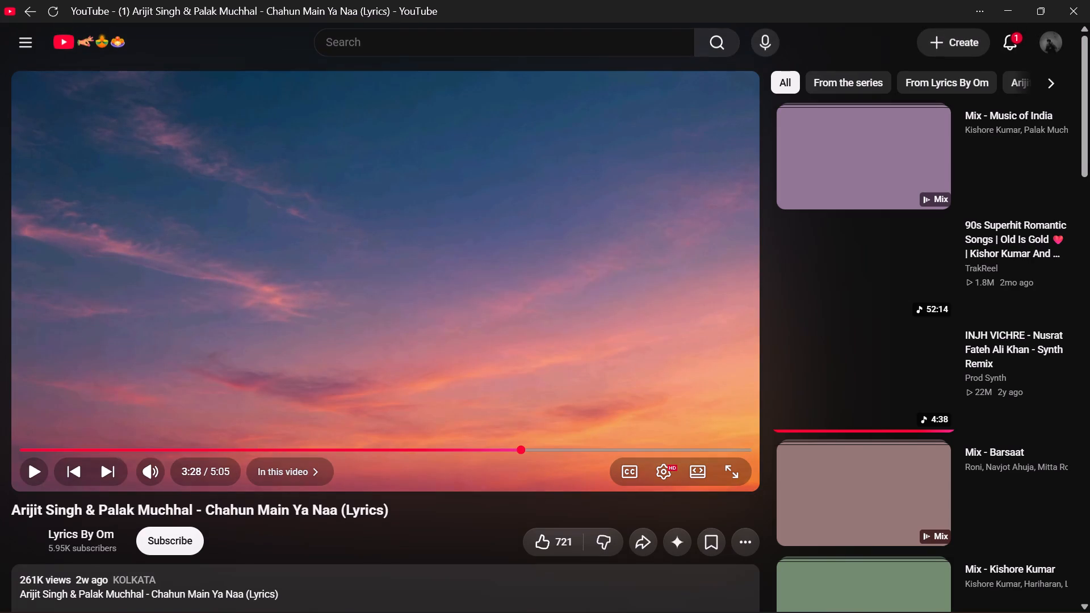
{"action": "left_click", "coordinate": [1089, 0]}
Close the INDEX.docx document in Word without saving its changes.
{"action": "left_click", "coordinate": [1089, 0]}
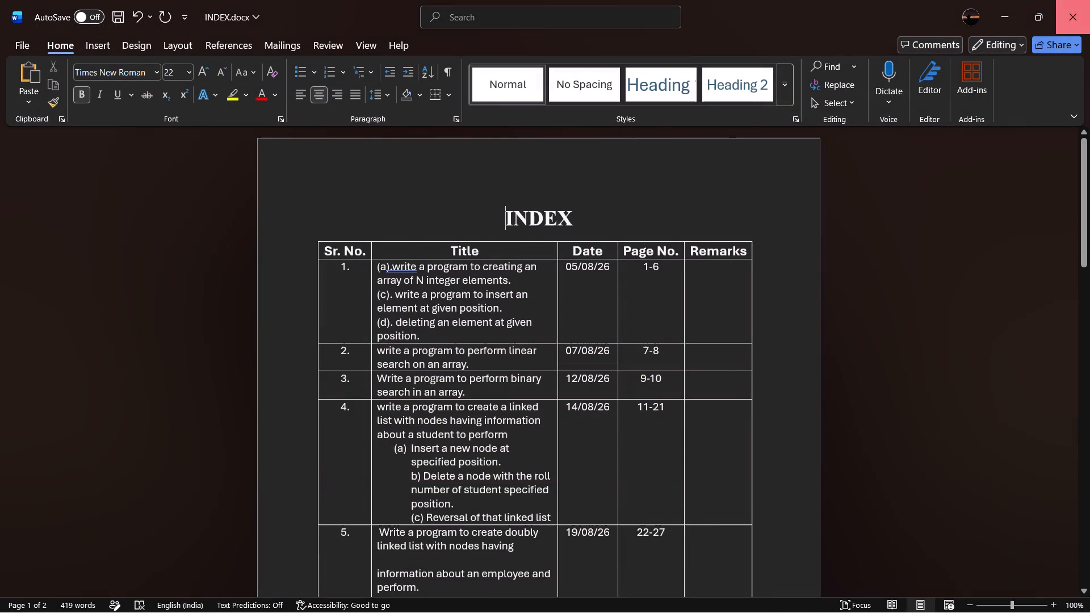
{"action": "left_click", "coordinate": [611, 410]}
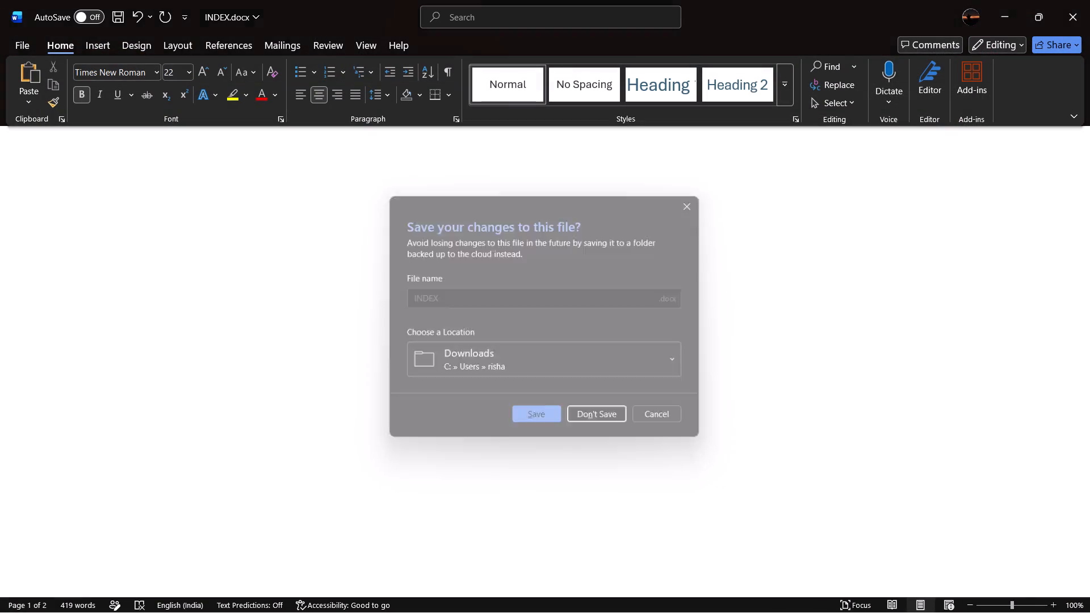